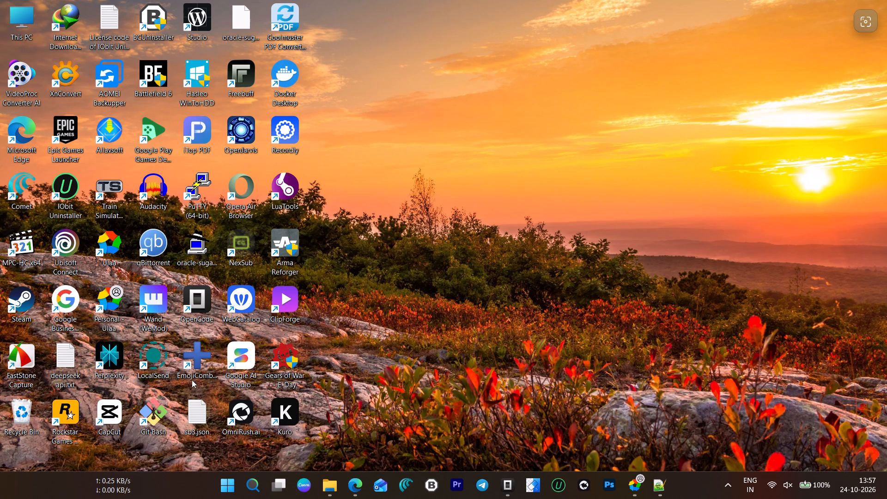
{"action": "triple_click", "coordinate": [51, 66]}
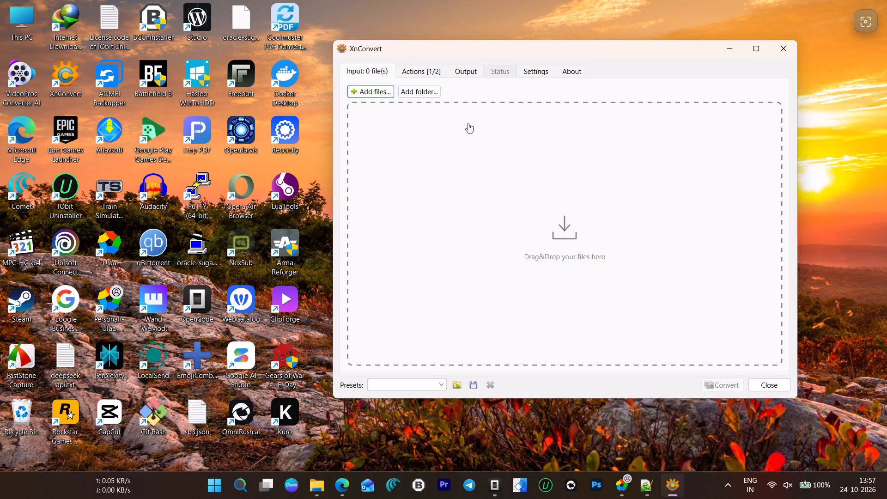
Add "Jyotisha_ From Stars to Panchang.png" and "ज्योतिष का इतिहास_ तारों से पंचांग तक.png" from the gyansagar blog folder as input files.
{"action": "left_click", "coordinate": [383, 94]}
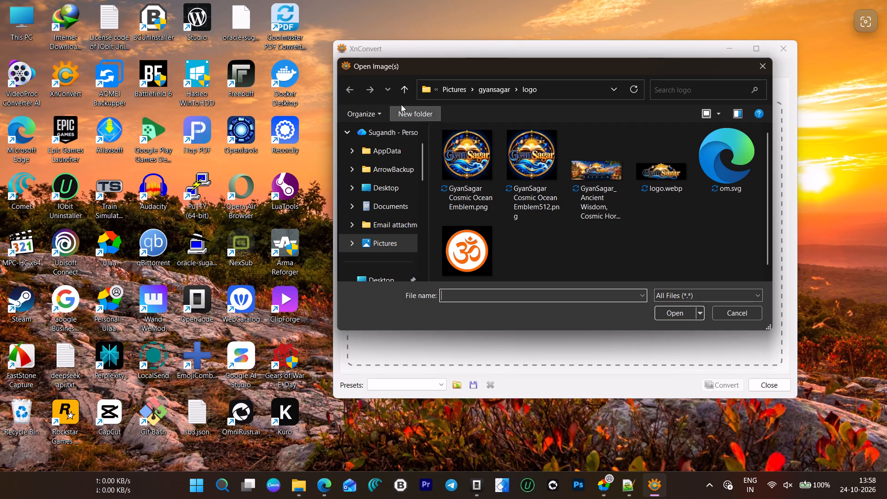
{"action": "left_click", "coordinate": [403, 93]}
{"action": "double_click", "coordinate": [462, 173]}
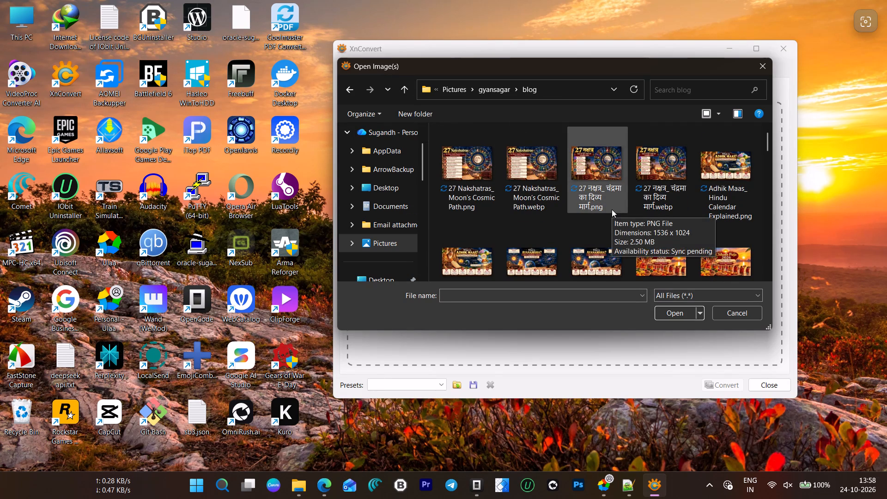
{"action": "scroll", "coordinate": [613, 210], "scroll_direction": "down", "scroll_amount": 3}
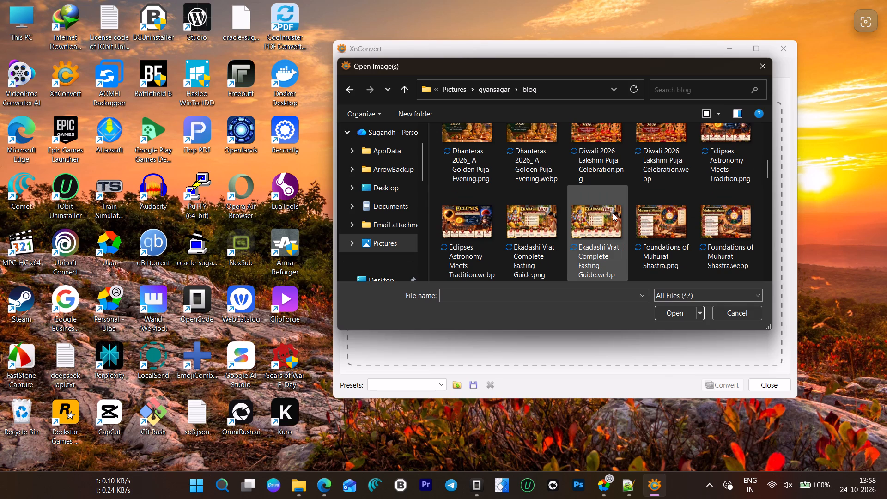
{"action": "scroll", "coordinate": [613, 213], "scroll_direction": "down", "scroll_amount": 1}
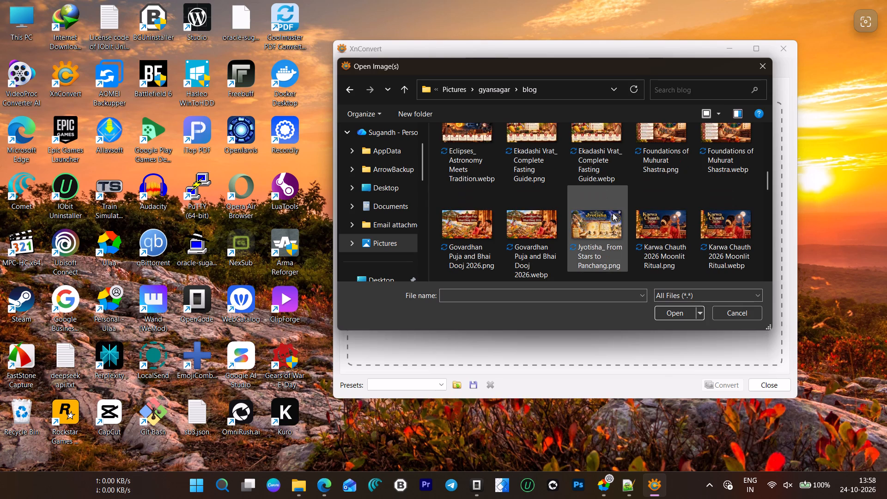
{"action": "left_click", "coordinate": [613, 213]}
{"action": "scroll", "coordinate": [613, 213], "scroll_direction": "down", "scroll_amount": 1}
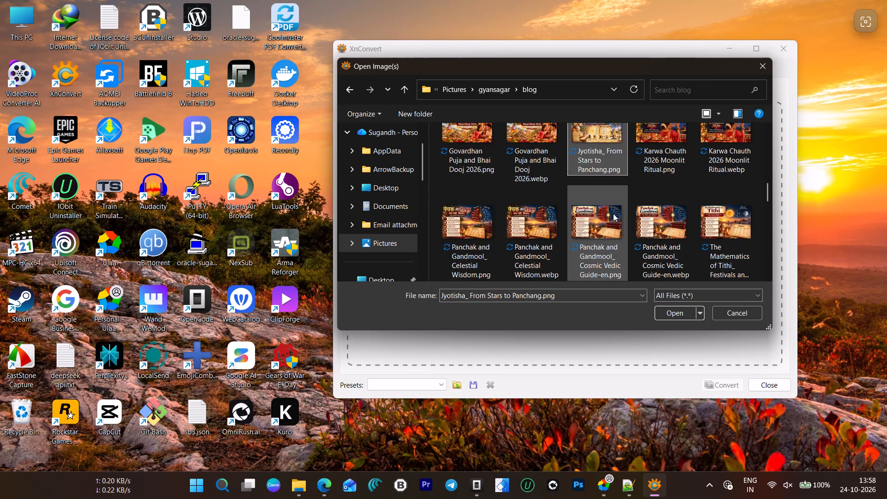
{"action": "scroll", "coordinate": [613, 213], "scroll_direction": "down", "scroll_amount": 2}
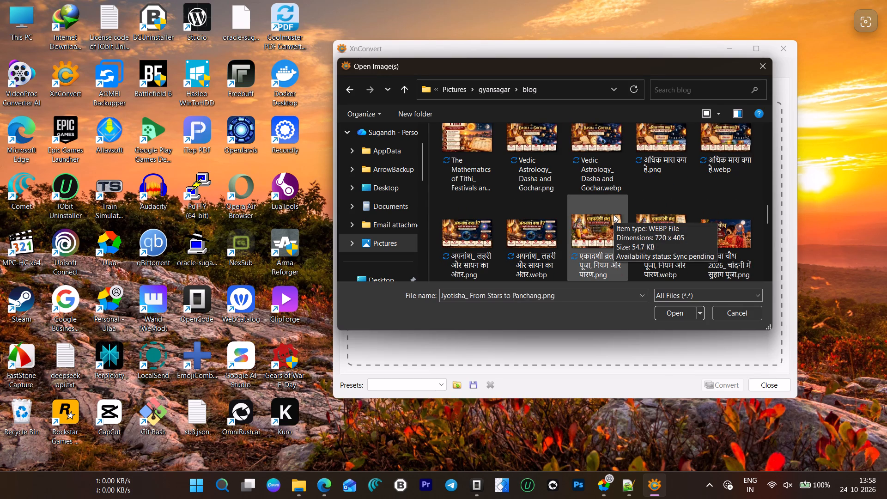
{"action": "scroll", "coordinate": [687, 205], "scroll_direction": "down", "scroll_amount": 1}
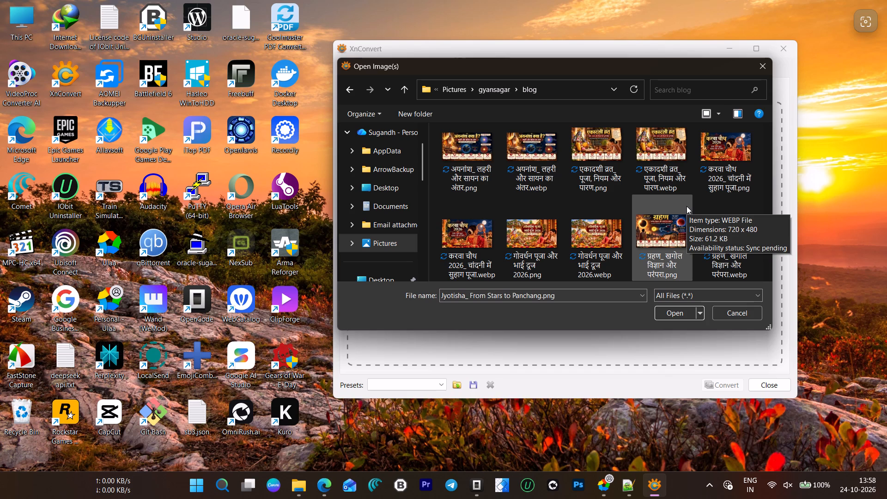
{"action": "scroll", "coordinate": [687, 207], "scroll_direction": "down", "scroll_amount": 1}
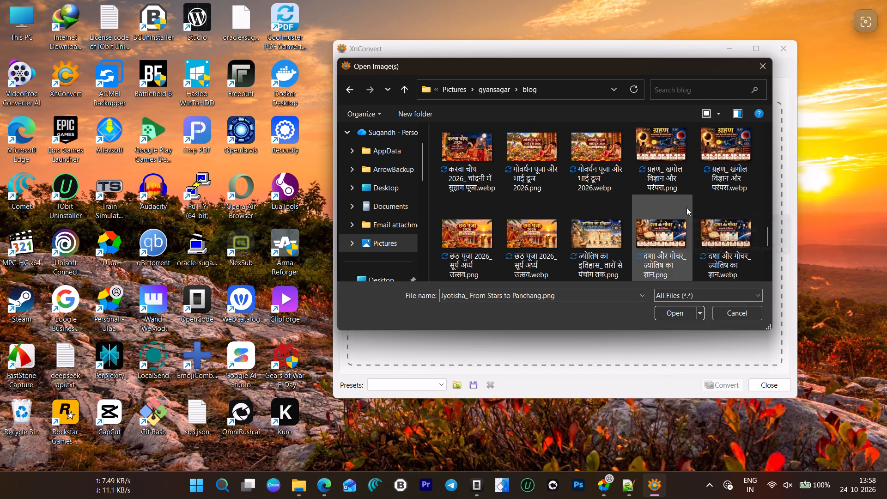
{"action": "left_click", "coordinate": [601, 236], "text": "ctrl"}
{"action": "left_click", "coordinate": [686, 314]}
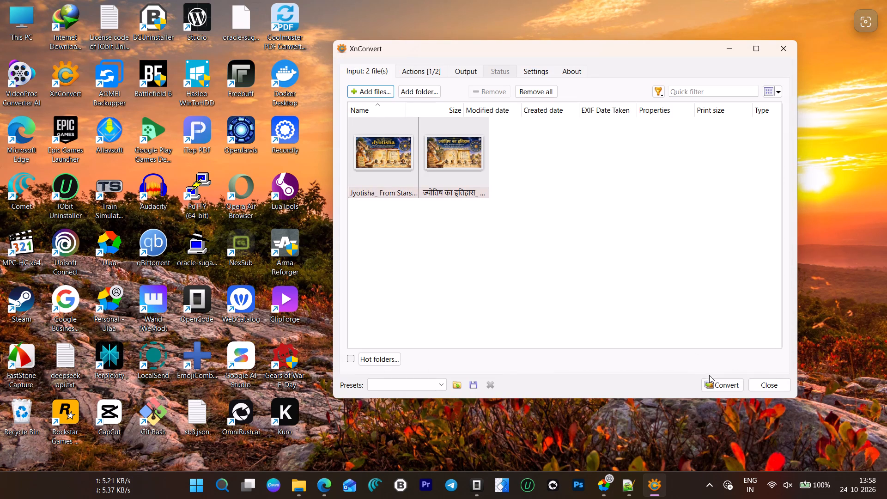
{"action": "left_click", "coordinate": [731, 392]}
Set the width of the Resize action to 724 pixels.
{"action": "left_click", "coordinate": [429, 70]}
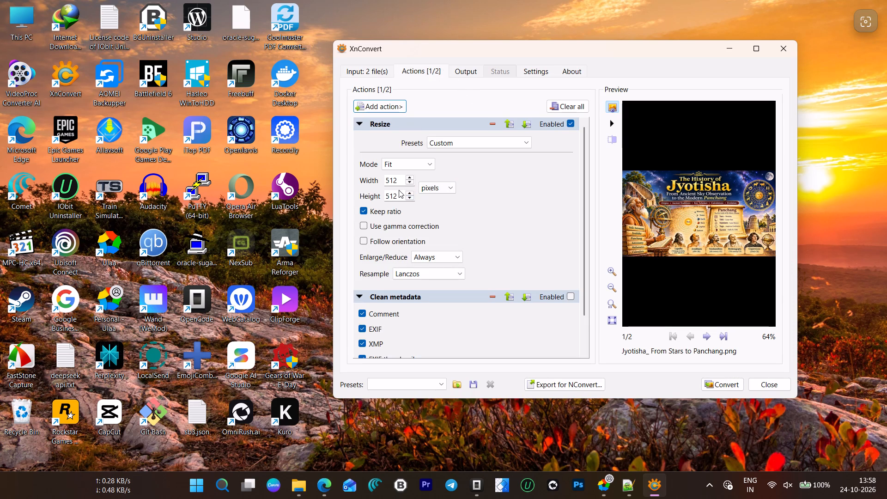
{"action": "left_click_drag", "start_coordinate": [397, 182], "coordinate": [369, 175]}
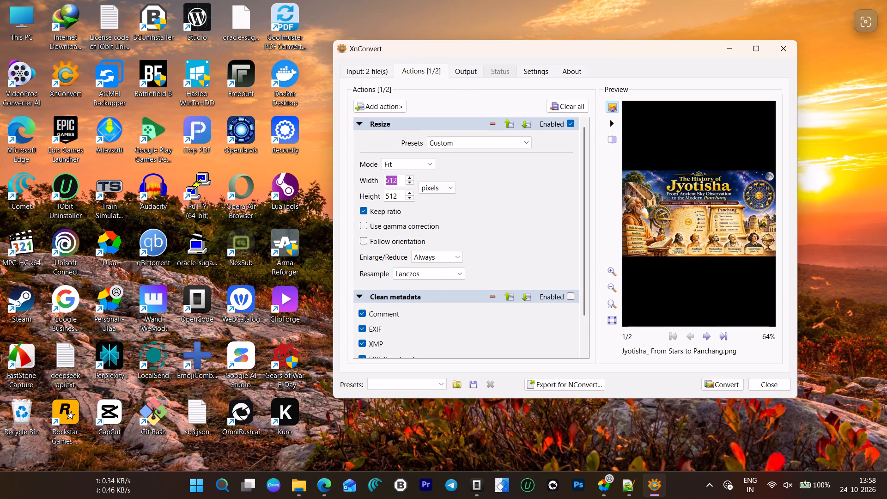
{"action": "left_click_drag", "start_coordinate": [369, 175], "coordinate": [368, 175]}
{"action": "type", "text": "724"}
Set the output format to WEBP - WebP.
{"action": "left_click", "coordinate": [467, 73]}
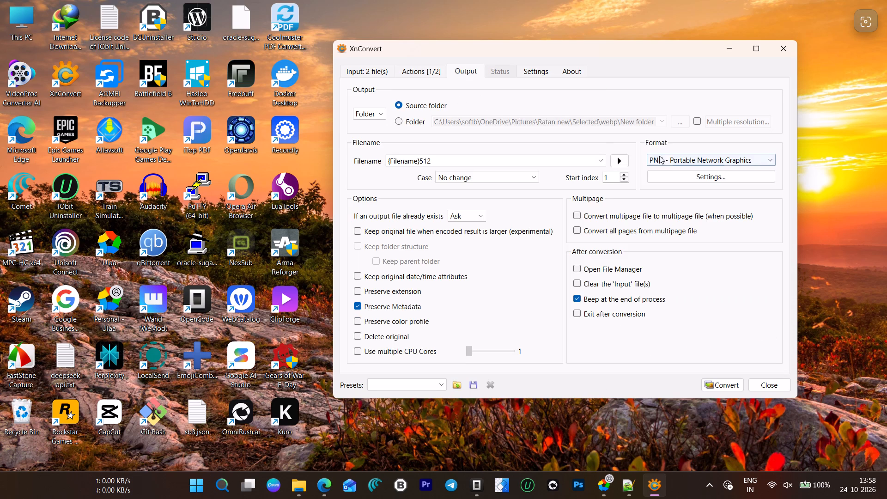
{"action": "left_click", "coordinate": [668, 157]}
{"action": "scroll", "coordinate": [670, 243], "scroll_direction": "down", "scroll_amount": 4}
{"action": "scroll", "coordinate": [686, 319], "scroll_direction": "down", "scroll_amount": 4}
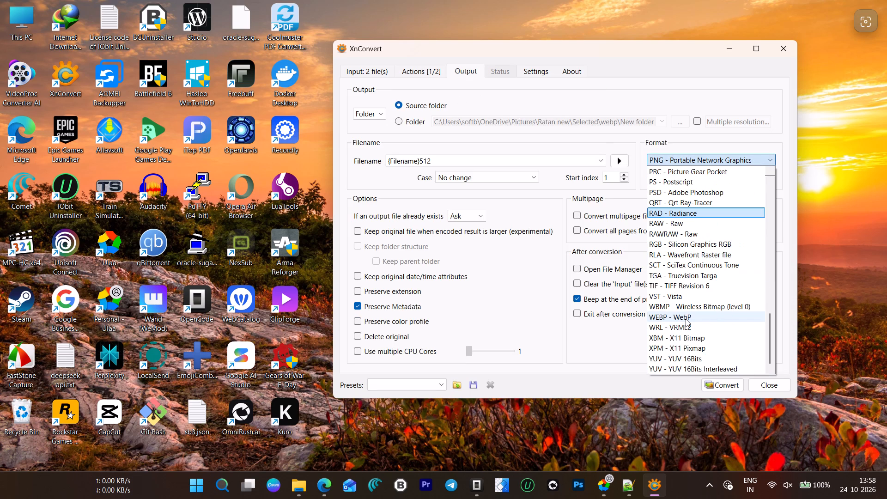
{"action": "scroll", "coordinate": [686, 319], "scroll_direction": "down", "scroll_amount": 2}
{"action": "left_click", "coordinate": [686, 319]}
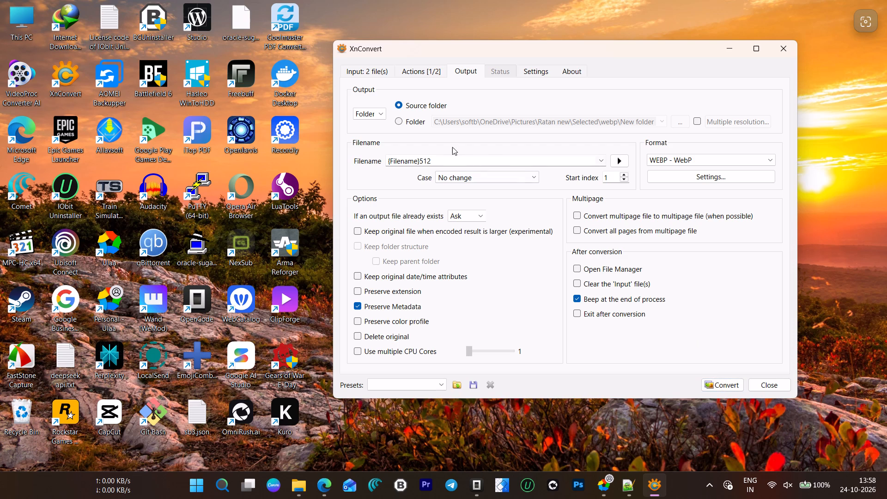
Remove the 512 suffix from the output filename pattern, leaving only {Filename}.
{"action": "left_click", "coordinate": [443, 161]}
{"action": "key", "text": "BackSpace"}
{"action": "key", "text": "BackSpace"}
{"action": "key", "text": "BackSpace"}
{"action": "left_click", "coordinate": [704, 345]}
Convert the two input images with the current resize and output settings.
{"action": "left_click", "coordinate": [722, 383]}
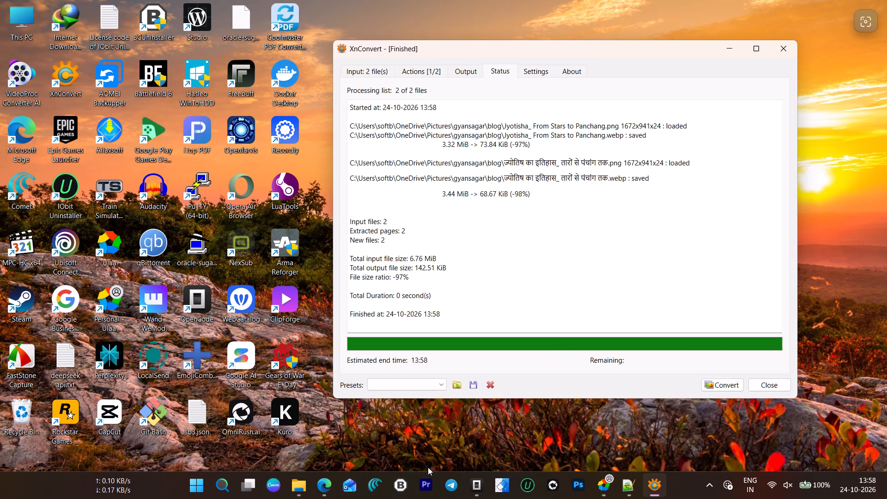
Switch to Microsoft Edge and exit Elementor to the WordPress editor for the Hindi Jyotisha history draft.
{"action": "left_click", "coordinate": [328, 485]}
{"action": "scroll", "coordinate": [407, 233], "scroll_direction": "up", "scroll_amount": 9}
{"action": "scroll", "coordinate": [407, 233], "scroll_direction": "down", "scroll_amount": 3}
{"action": "scroll", "coordinate": [407, 233], "scroll_direction": "up", "scroll_amount": 20}
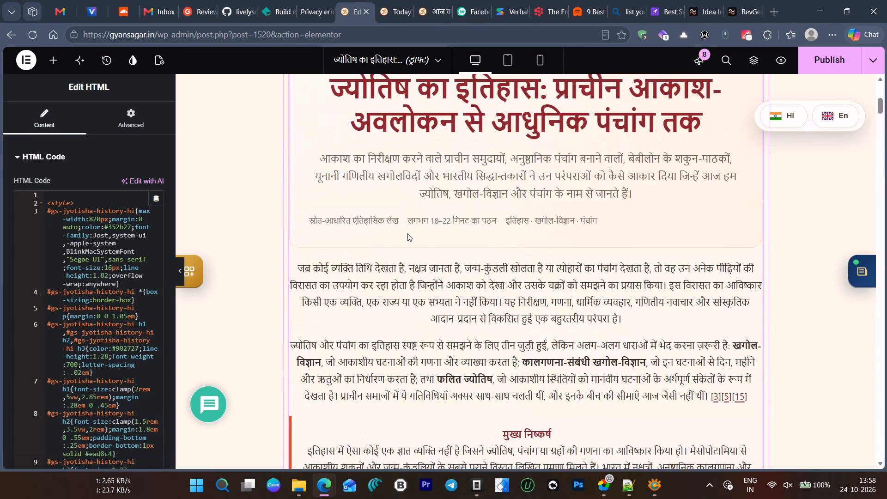
{"action": "scroll", "coordinate": [407, 233], "scroll_direction": "up", "scroll_amount": 2}
{"action": "scroll", "coordinate": [407, 233], "scroll_direction": "down", "scroll_amount": 2}
{"action": "scroll", "coordinate": [407, 233], "scroll_direction": "up", "scroll_amount": 19}
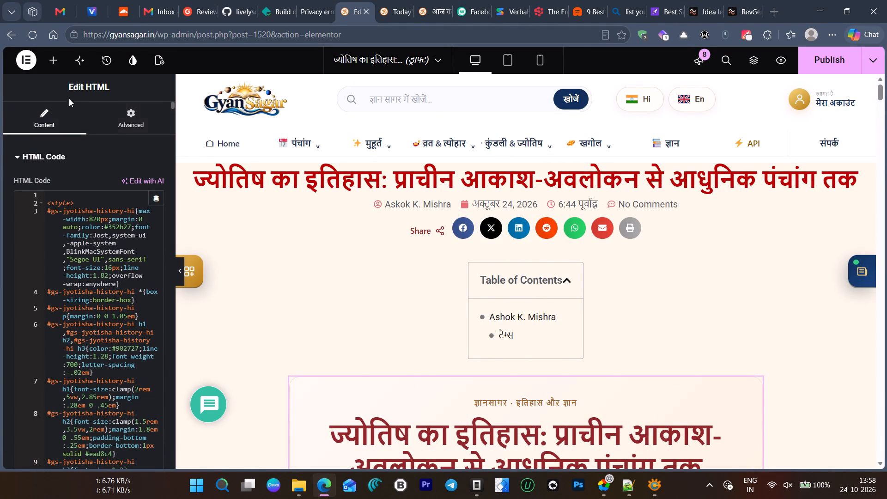
{"action": "left_click", "coordinate": [22, 61]}
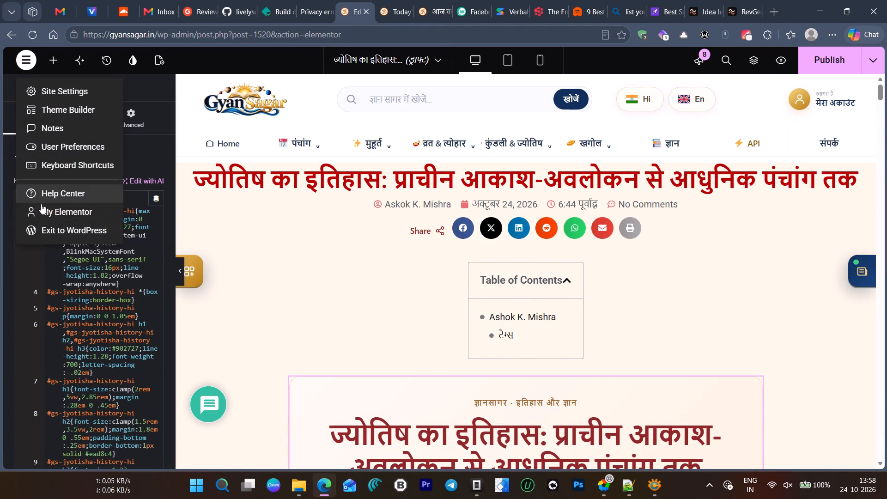
{"action": "left_click", "coordinate": [41, 231]}
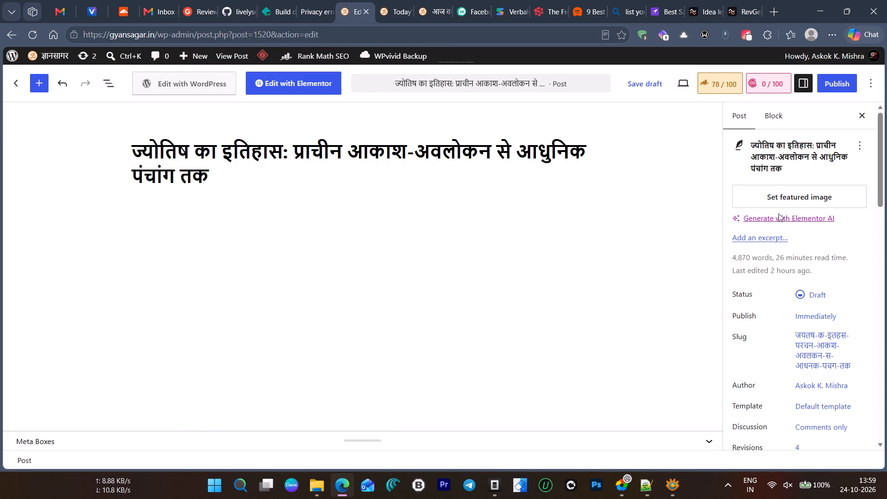
{"action": "left_click", "coordinate": [797, 188]}
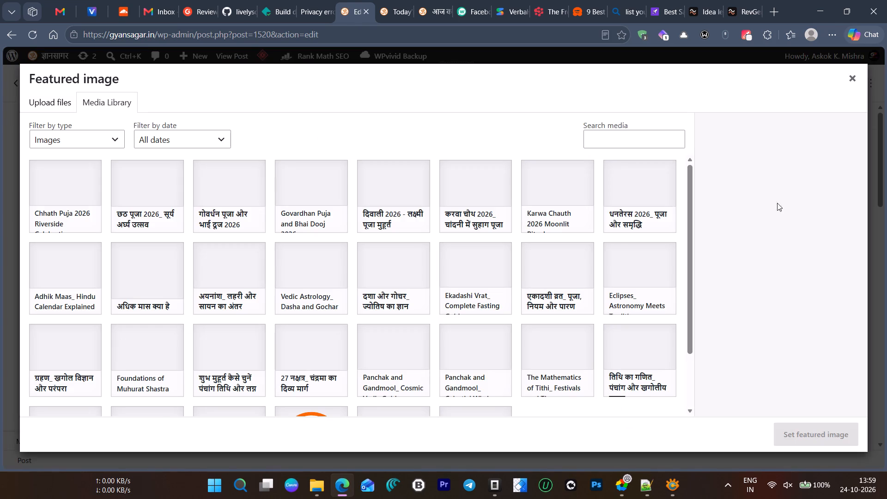
{"action": "left_click", "coordinate": [49, 106]}
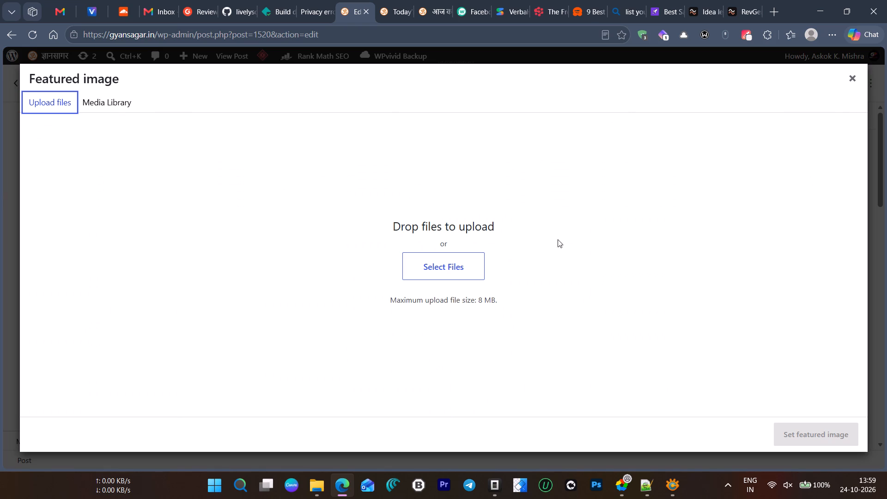
{"action": "left_click", "coordinate": [446, 264]}
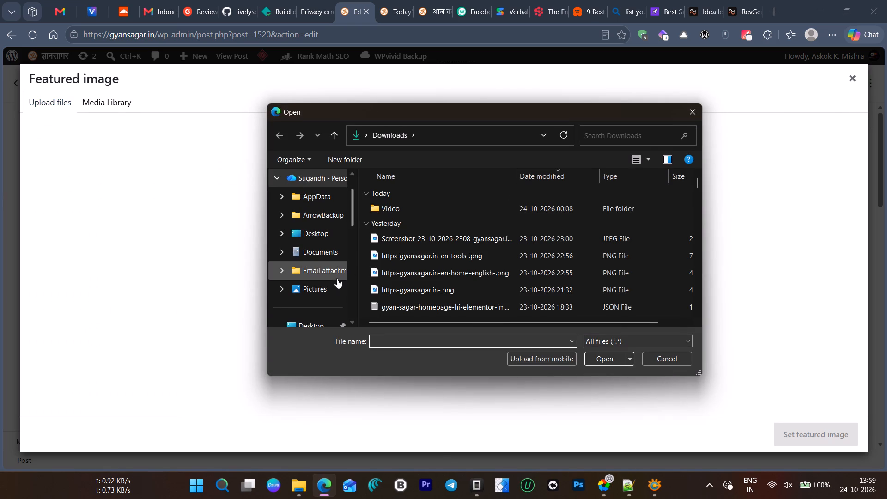
{"action": "scroll", "coordinate": [331, 282], "scroll_direction": "down", "scroll_amount": 2}
{"action": "scroll", "coordinate": [304, 318], "scroll_direction": "down", "scroll_amount": 2}
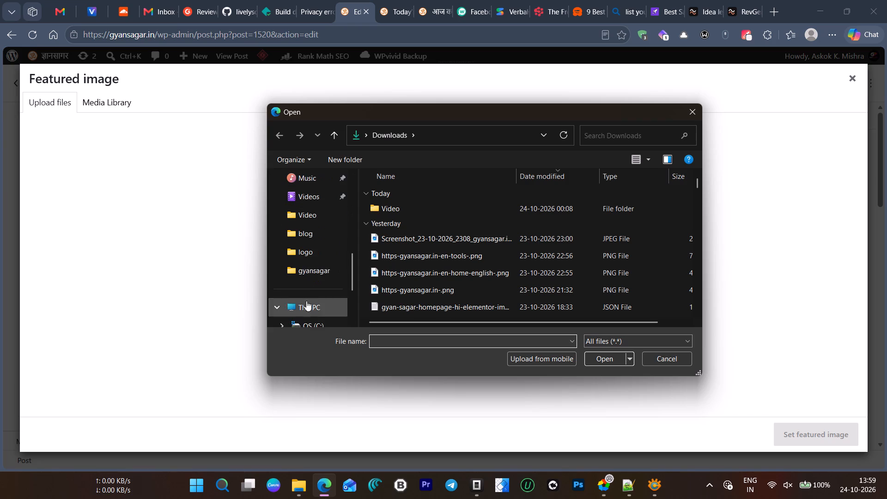
{"action": "left_click", "coordinate": [309, 256]}
{"action": "left_click", "coordinate": [309, 235]}
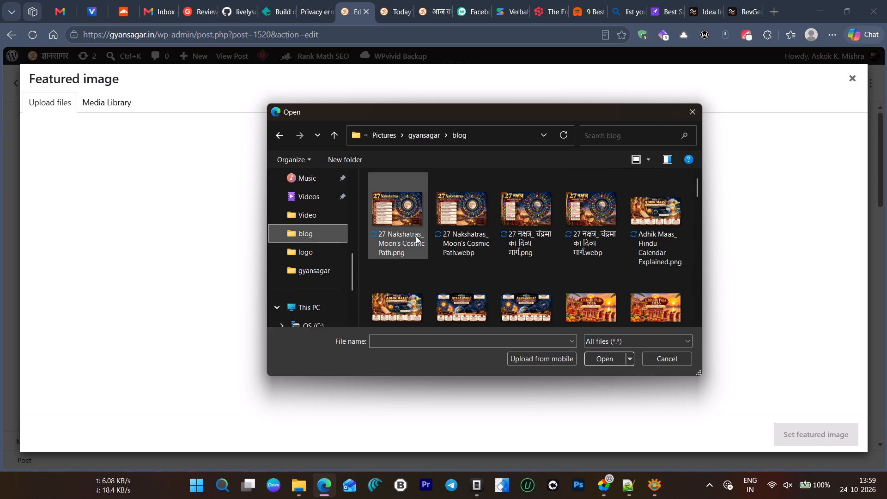
{"action": "scroll", "coordinate": [465, 249], "scroll_direction": "down", "scroll_amount": 7}
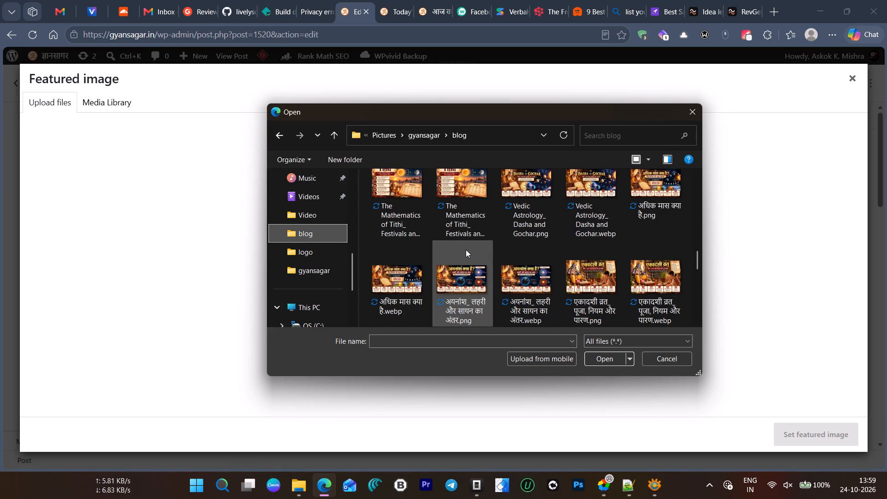
{"action": "scroll", "coordinate": [466, 252], "scroll_direction": "down", "scroll_amount": 2}
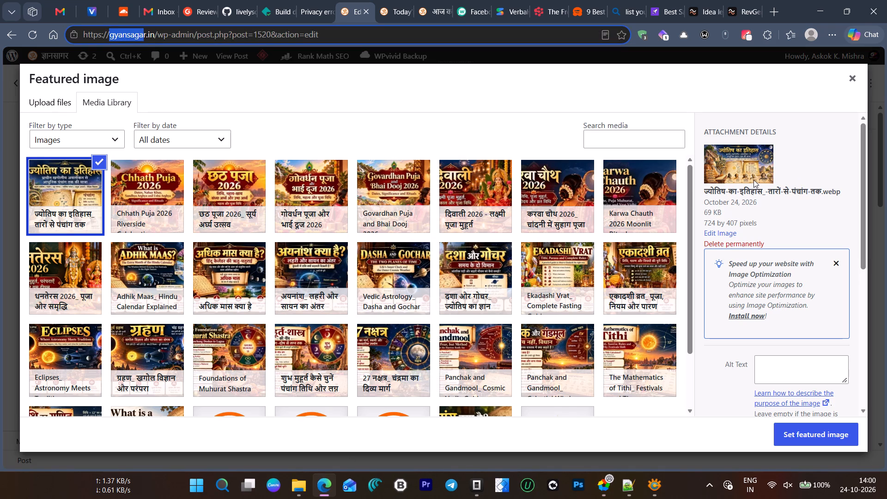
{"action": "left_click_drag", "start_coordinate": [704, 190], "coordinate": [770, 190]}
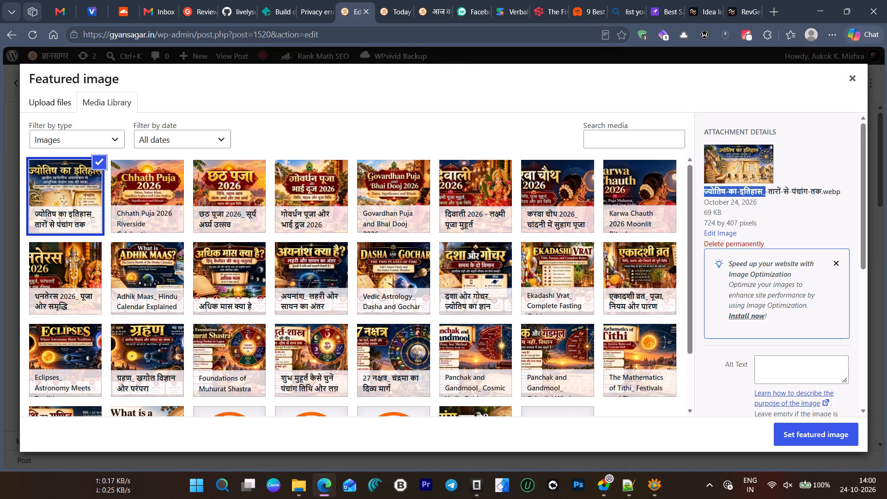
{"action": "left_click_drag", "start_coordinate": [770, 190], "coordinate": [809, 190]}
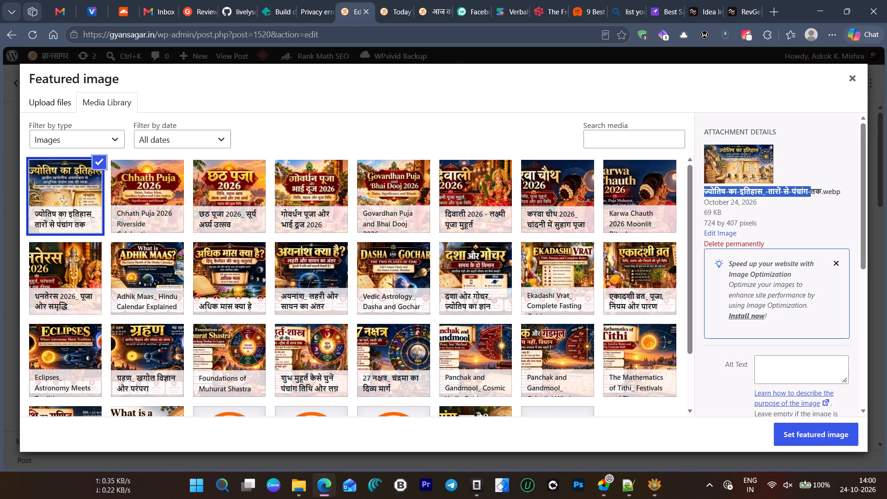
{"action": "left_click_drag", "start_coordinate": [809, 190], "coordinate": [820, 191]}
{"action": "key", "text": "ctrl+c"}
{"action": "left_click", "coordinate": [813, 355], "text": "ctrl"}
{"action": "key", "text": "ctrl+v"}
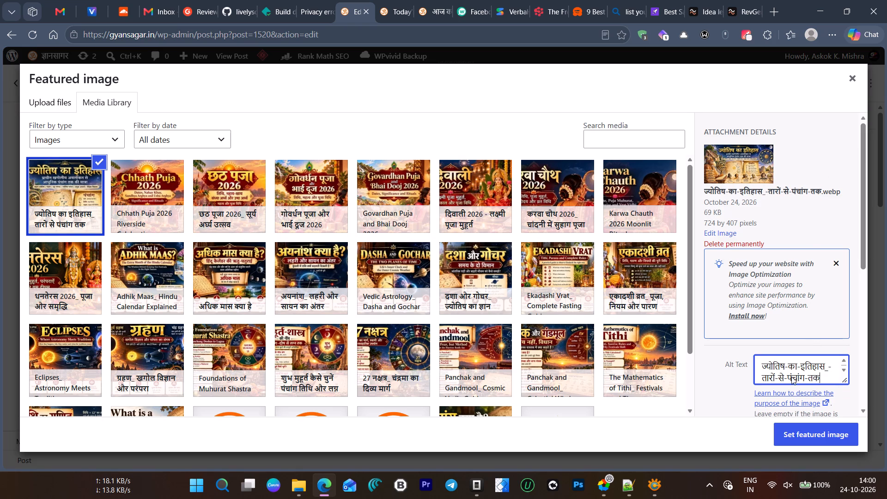
Set the uploaded Hindi image as the post's featured image and save the draft.
{"action": "left_click", "coordinate": [800, 429]}
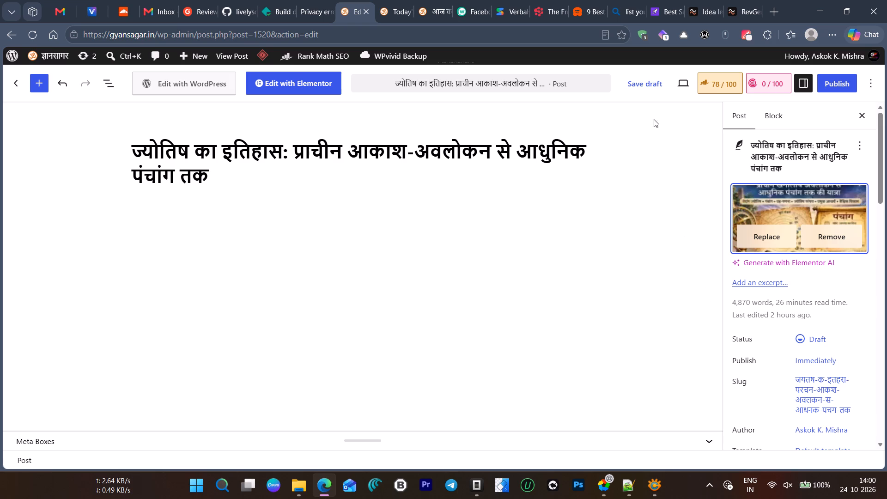
{"action": "left_click", "coordinate": [650, 81]}
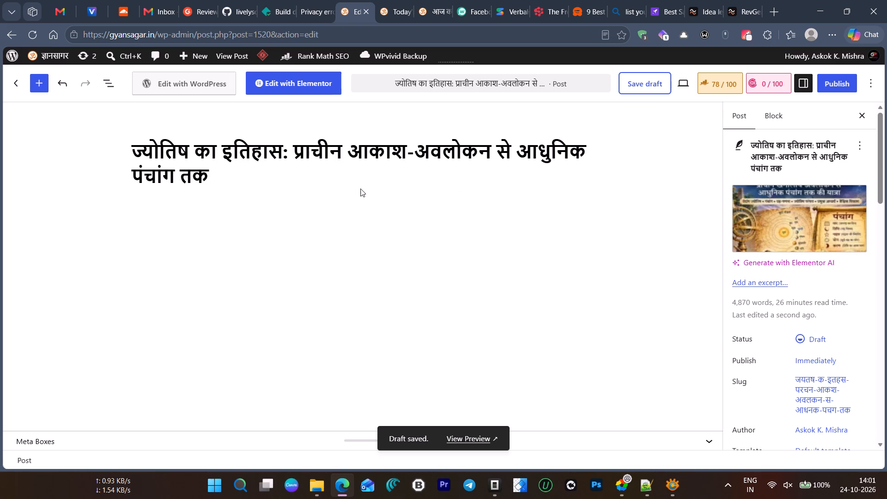
Replace the featured image's alt text with the copied post title "ज्योतिष का इतिहास: प्राचीन आकाश-अवलोकन से आधुनिक पंचांग तक" and save the draft.
{"action": "left_click_drag", "start_coordinate": [135, 145], "coordinate": [290, 146]}
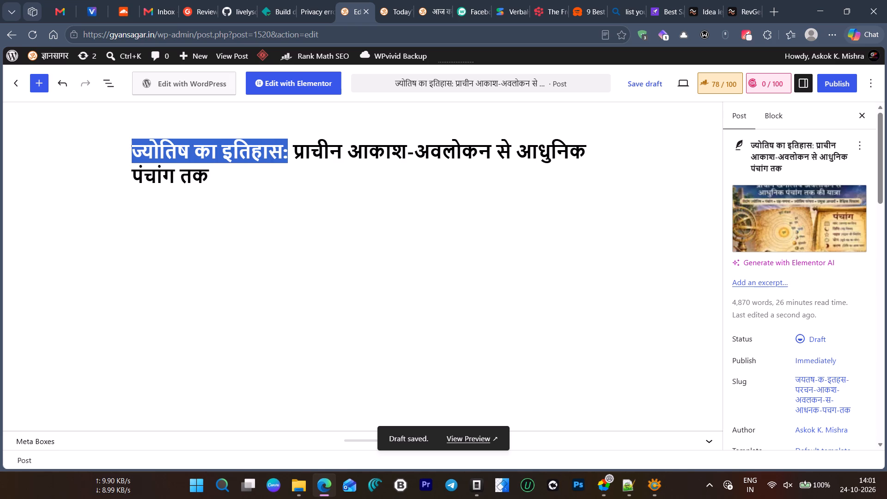
{"action": "left_click_drag", "start_coordinate": [290, 146], "coordinate": [275, 185]}
{"action": "key", "text": "ctrl+c"}
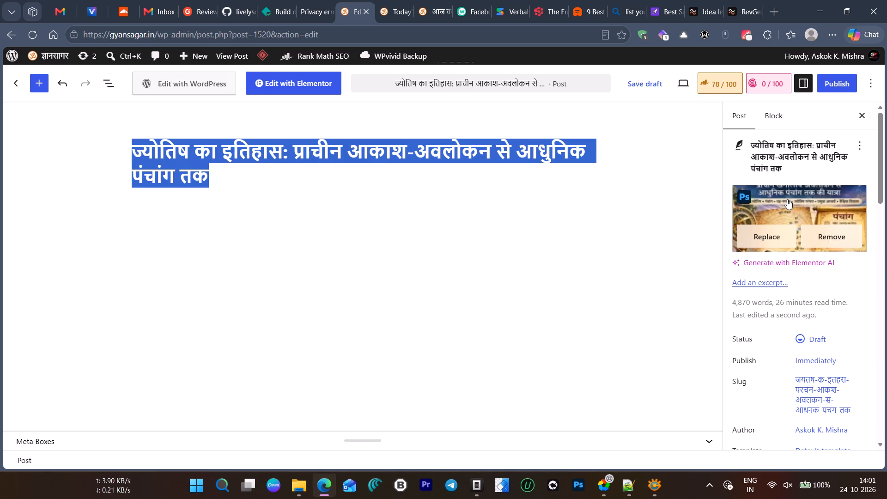
{"action": "left_click", "coordinate": [787, 199]}
{"action": "triple_click", "coordinate": [791, 365]}
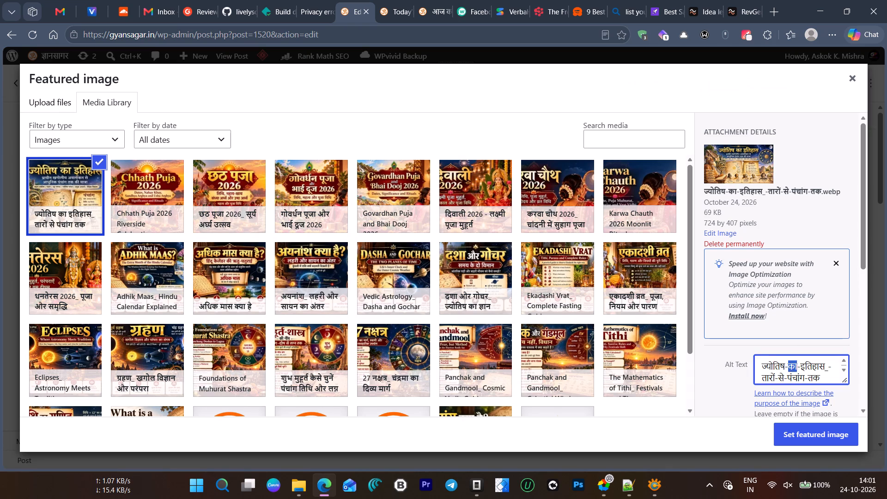
{"action": "key", "text": "ctrl+v"}
{"action": "left_click", "coordinate": [831, 433]}
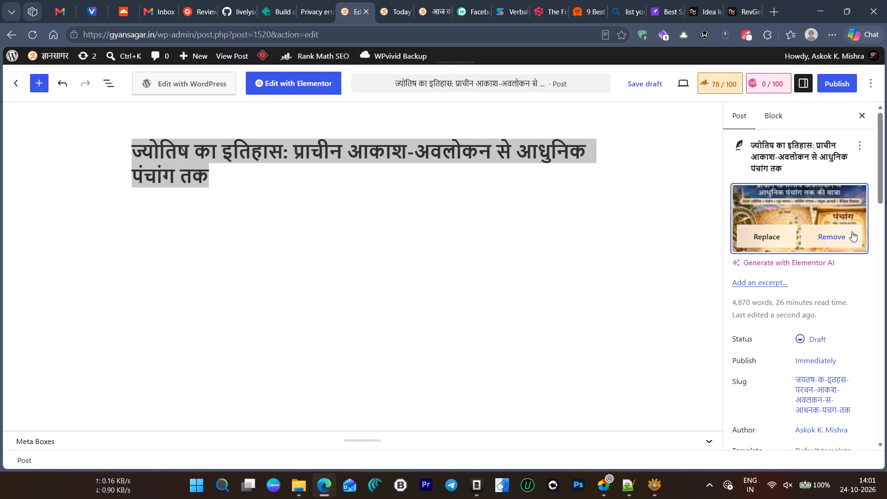
{"action": "left_click", "coordinate": [643, 79]}
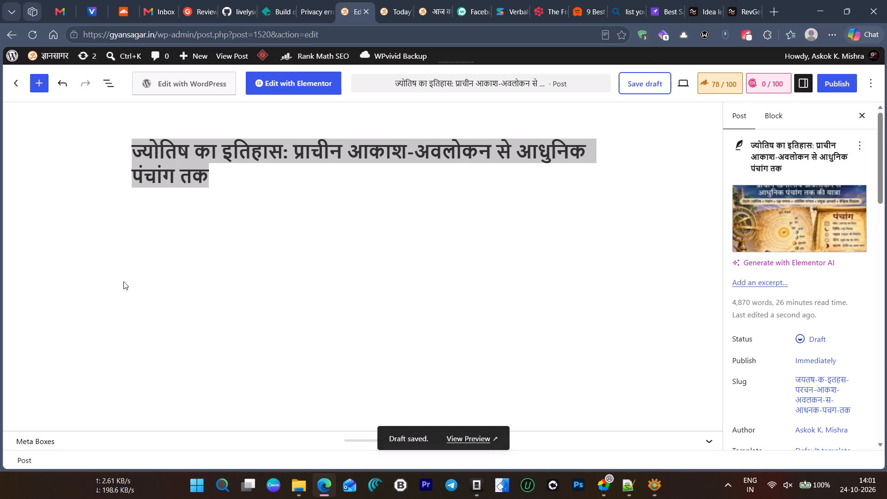
Return to the posts list and open the English draft "The History of Jyotisha: From Ancient Sky Observation to the Modern Panchang" for editing in a new tab.
{"action": "left_click", "coordinate": [16, 79]}
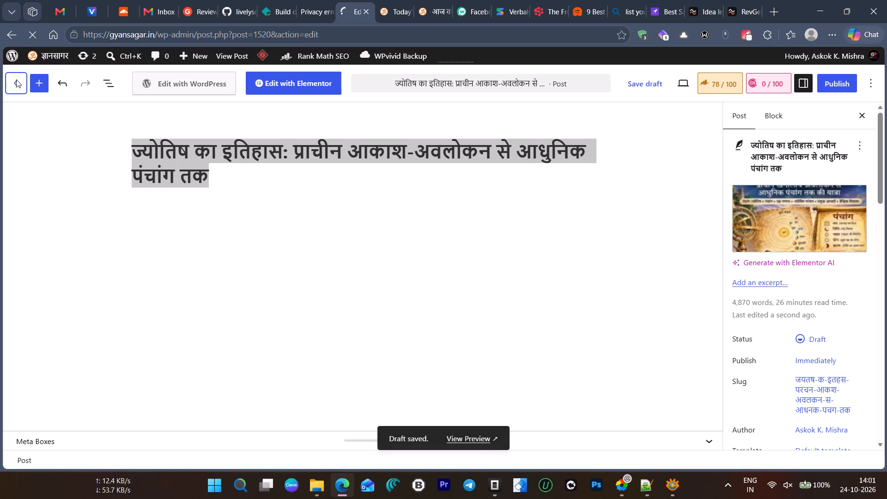
{"action": "scroll", "coordinate": [243, 302], "scroll_direction": "down", "scroll_amount": 3}
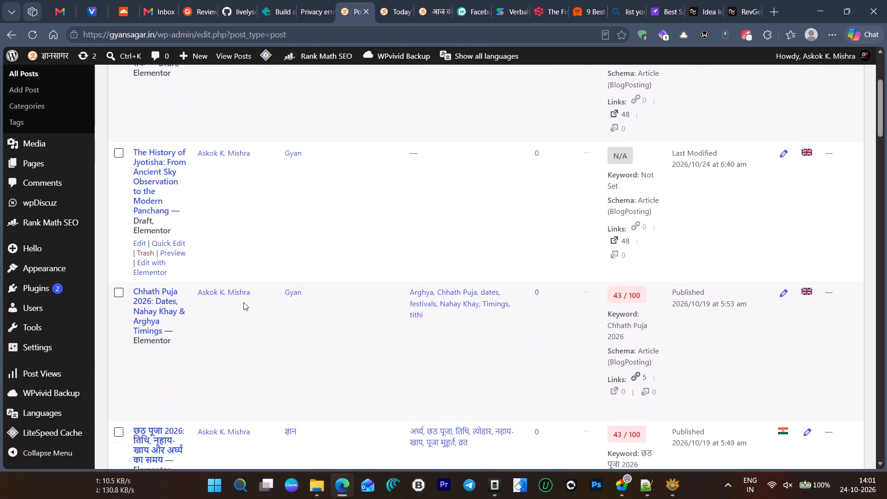
{"action": "right_click", "coordinate": [141, 242]}
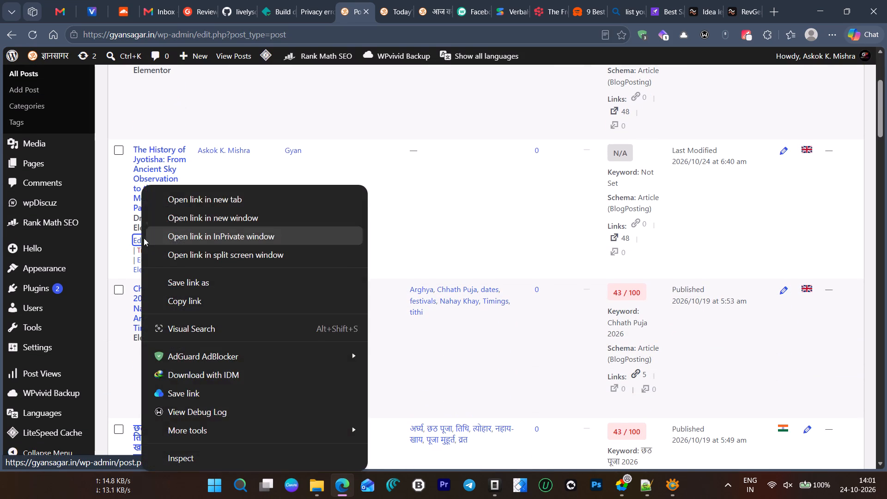
{"action": "left_click", "coordinate": [181, 201]}
{"action": "left_click", "coordinate": [378, 0]}
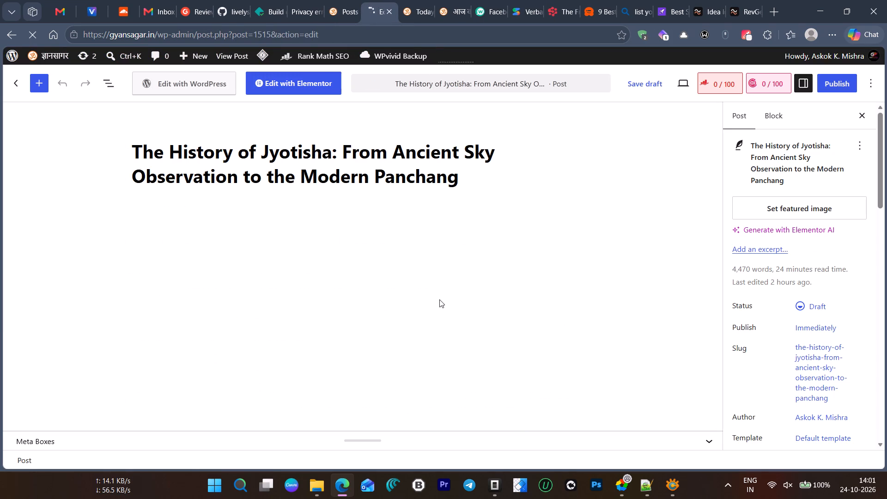
Copy "History of Jyotisha" from the English post title and add it as the Rank Math focus keyword.
{"action": "left_click", "coordinate": [133, 148]}
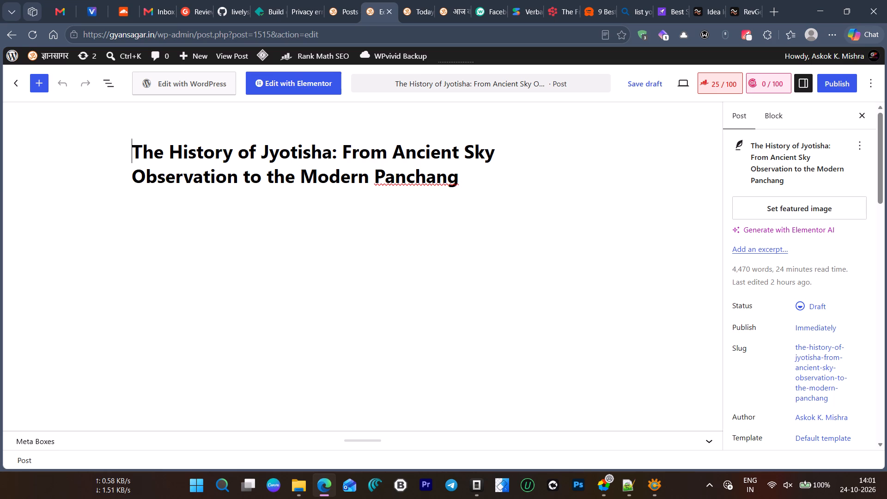
{"action": "left_click_drag", "start_coordinate": [172, 156], "coordinate": [333, 160]}
{"action": "key", "text": "ctrl+c"}
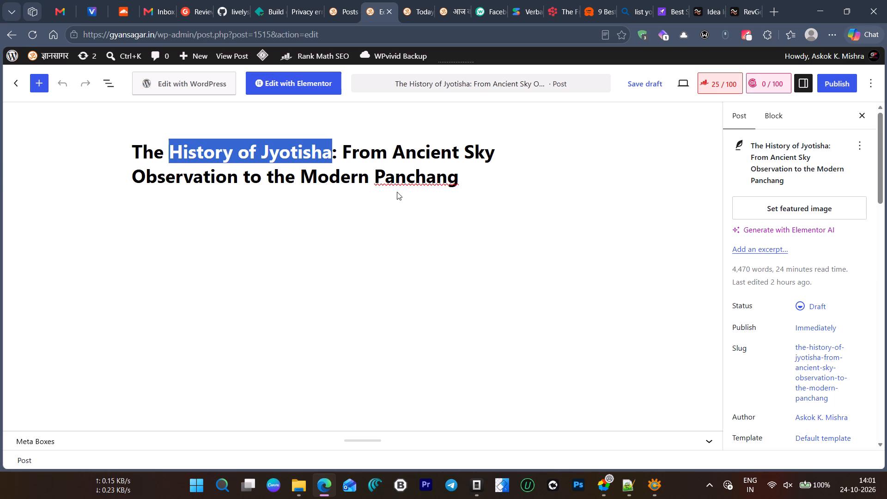
{"action": "left_click", "coordinate": [724, 78]}
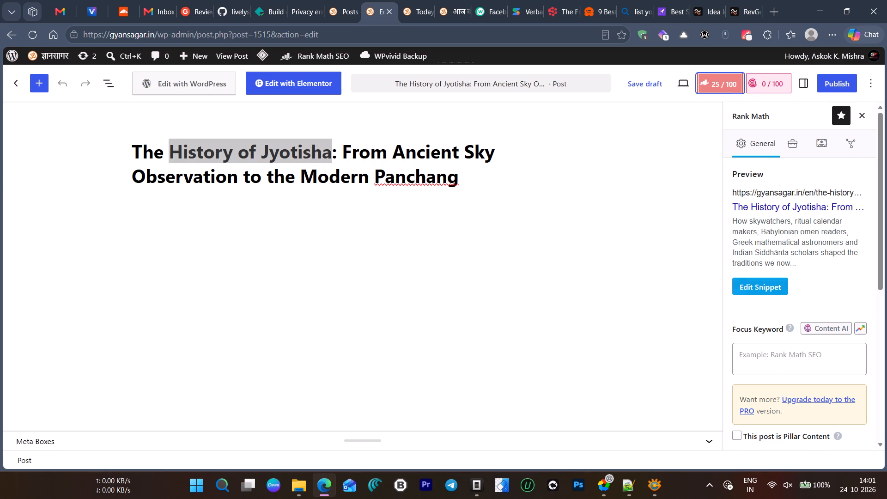
{"action": "left_click", "coordinate": [784, 357]}
{"action": "key", "text": "ctrl+v"}
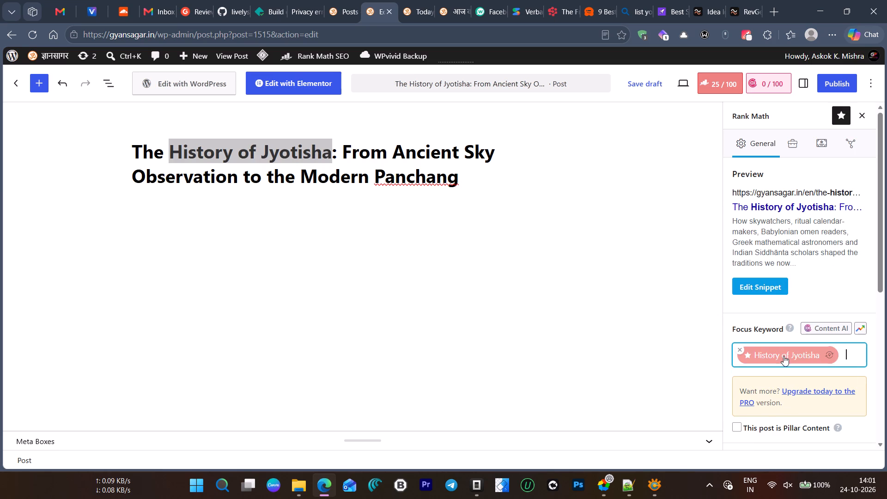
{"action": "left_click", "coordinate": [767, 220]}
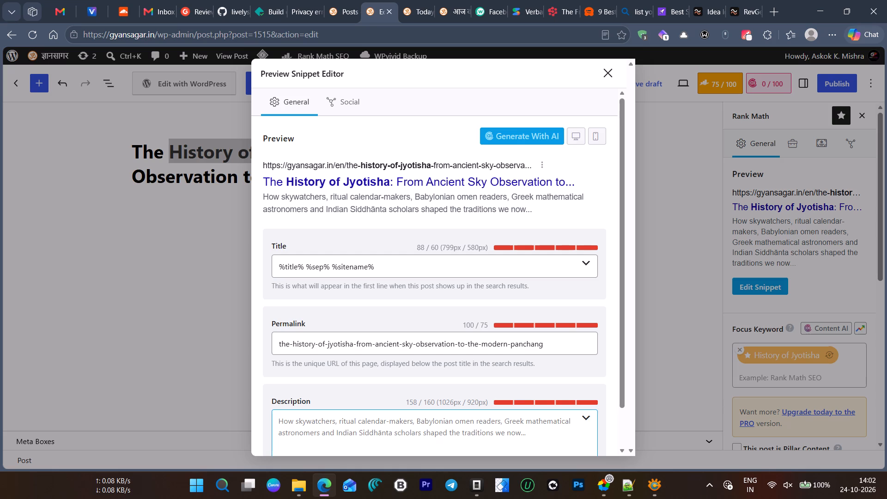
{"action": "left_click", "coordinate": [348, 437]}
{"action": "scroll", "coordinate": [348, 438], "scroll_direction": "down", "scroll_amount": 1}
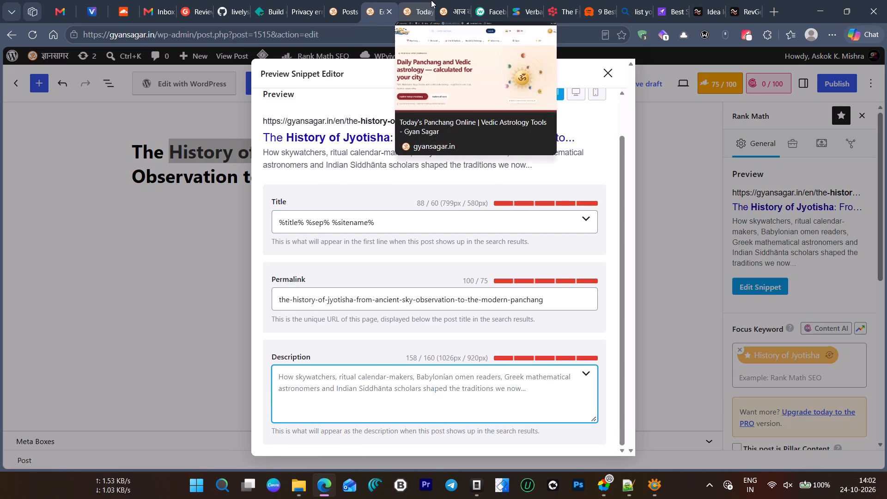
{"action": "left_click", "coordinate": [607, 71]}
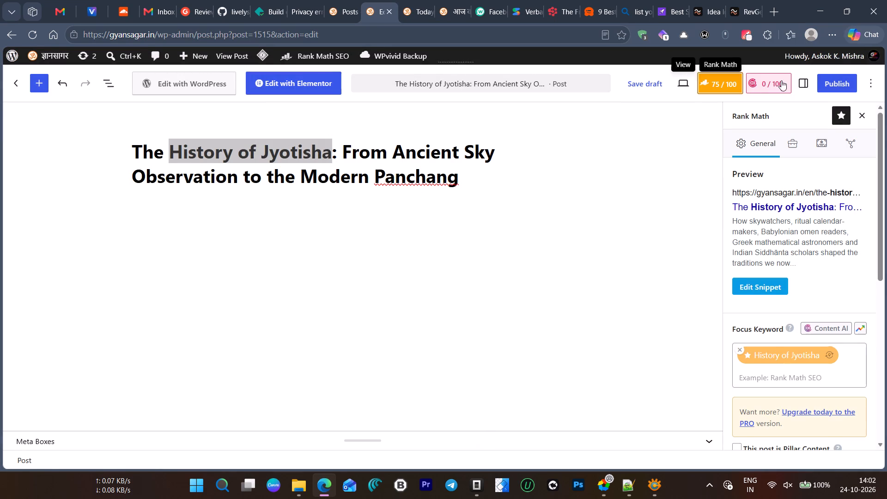
Preview the English draft in a new tab and locate the article heading and introductory summary below the table of contents.
{"action": "left_click", "coordinate": [686, 85]}
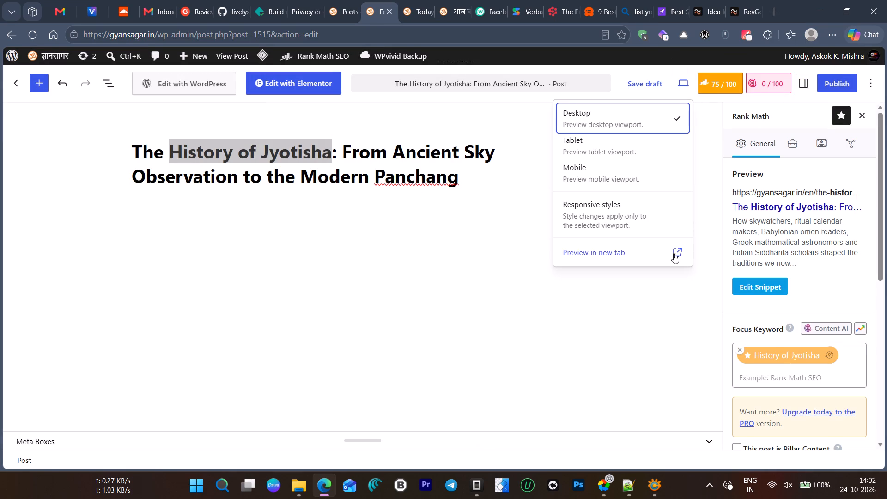
{"action": "left_click", "coordinate": [673, 253]}
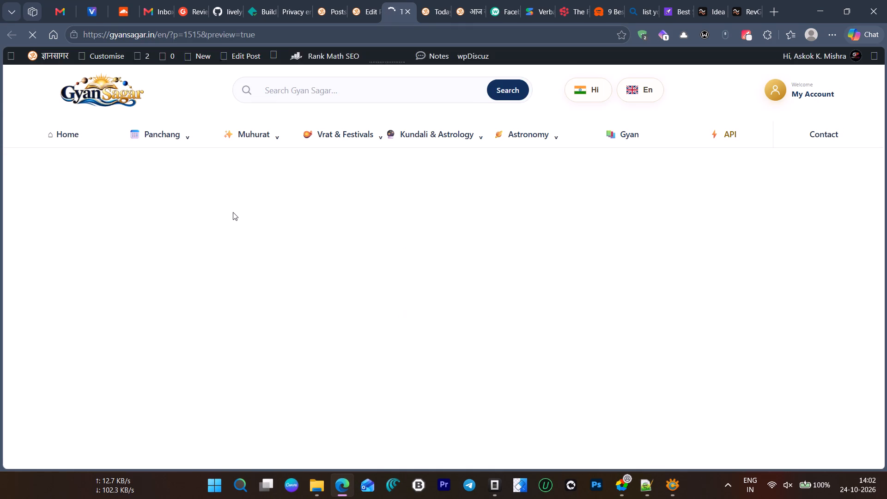
{"action": "scroll", "coordinate": [232, 214], "scroll_direction": "down", "scroll_amount": 6}
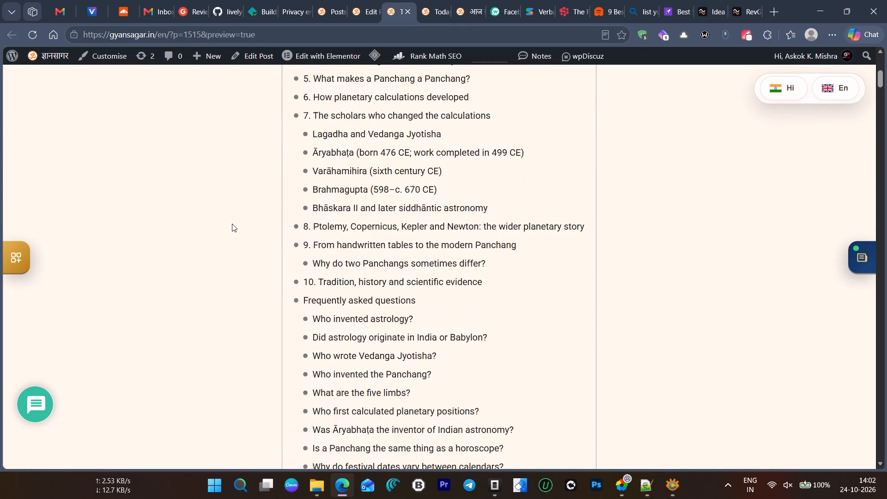
{"action": "scroll", "coordinate": [232, 225], "scroll_direction": "down", "scroll_amount": 10}
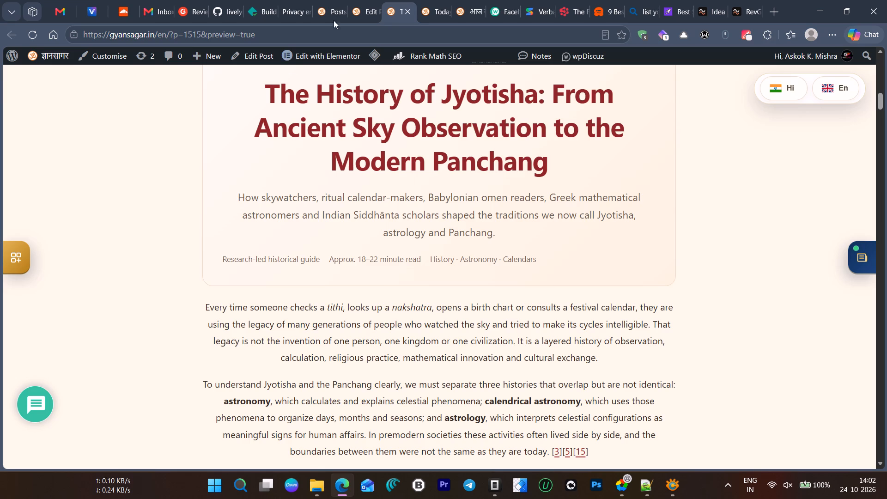
Return to the English draft's snippet editor and begin the meta description with "History of Jyotisha - ".
{"action": "left_click", "coordinate": [356, 0]}
{"action": "left_click", "coordinate": [796, 217]}
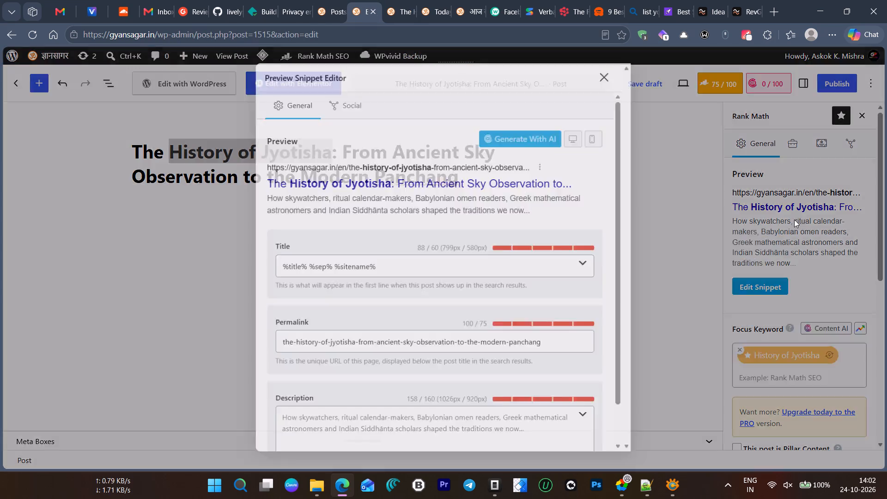
{"action": "left_click", "coordinate": [307, 447]}
{"action": "key", "text": "ctrl+v"}
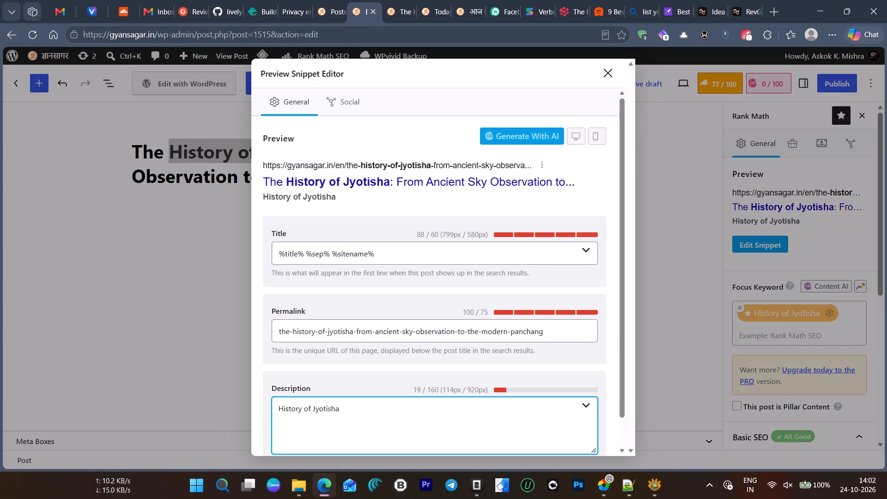
{"action": "type", "text": "-"}
{"action": "key", "text": "space"}
{"action": "key", "text": "space"}
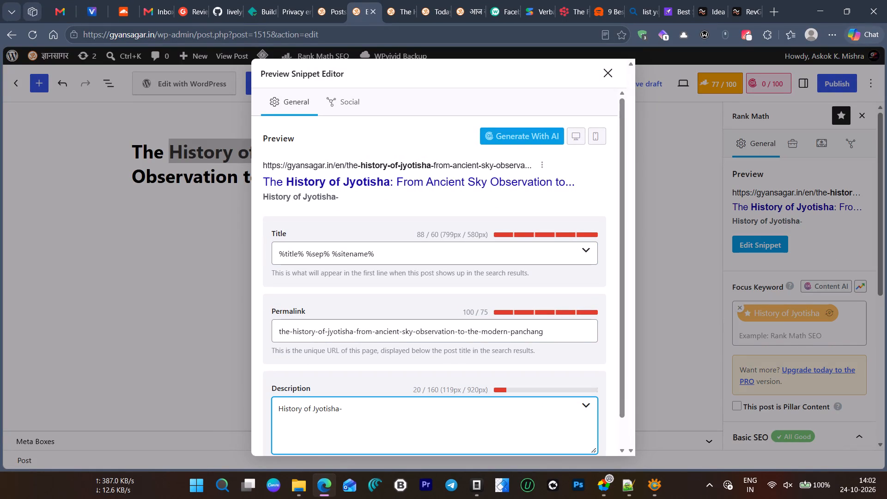
{"action": "key", "text": "BackSpace"}
{"action": "key", "text": "BackSpace"}
{"action": "key", "text": "BackSpace"}
{"action": "key", "text": "space"}
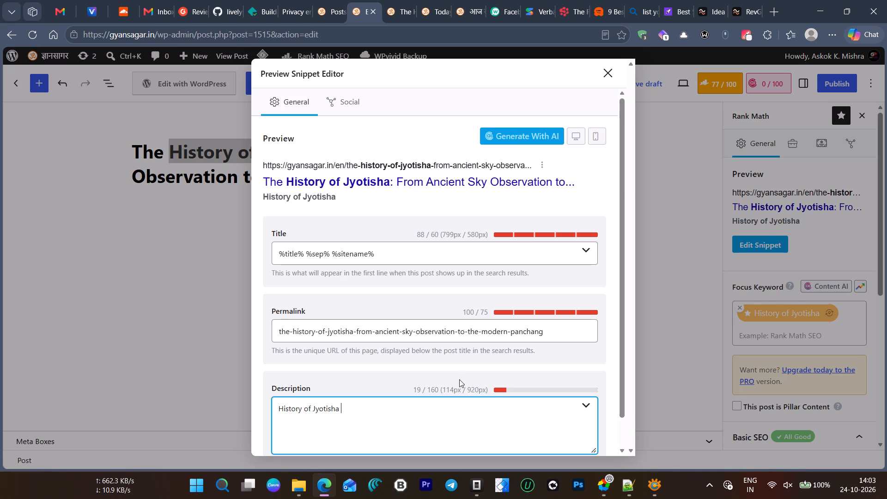
{"action": "type", "text": "-"}
{"action": "key", "text": "space"}
Copy the previewed article's summary from "How skywatchers" through "we now call Jyotisha" and append it to the snippet description.
{"action": "left_click", "coordinate": [410, 0]}
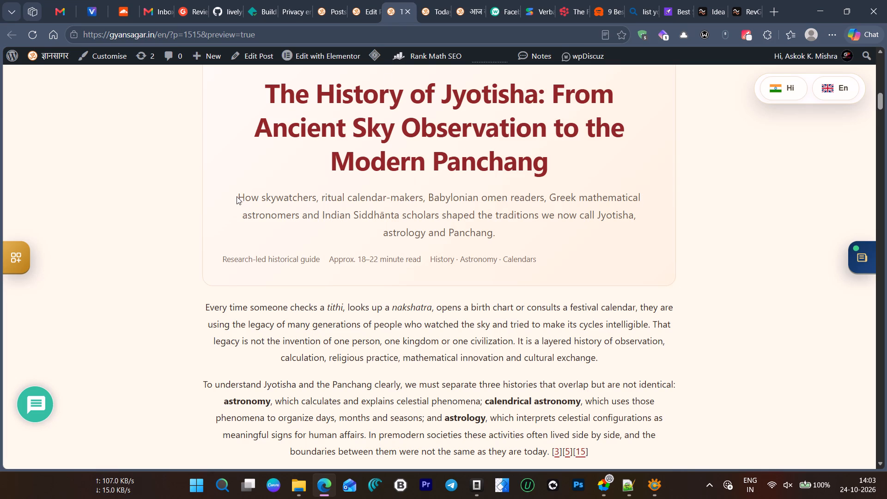
{"action": "left_click_drag", "start_coordinate": [236, 196], "coordinate": [505, 242]}
{"action": "key", "text": "ctrl+c"}
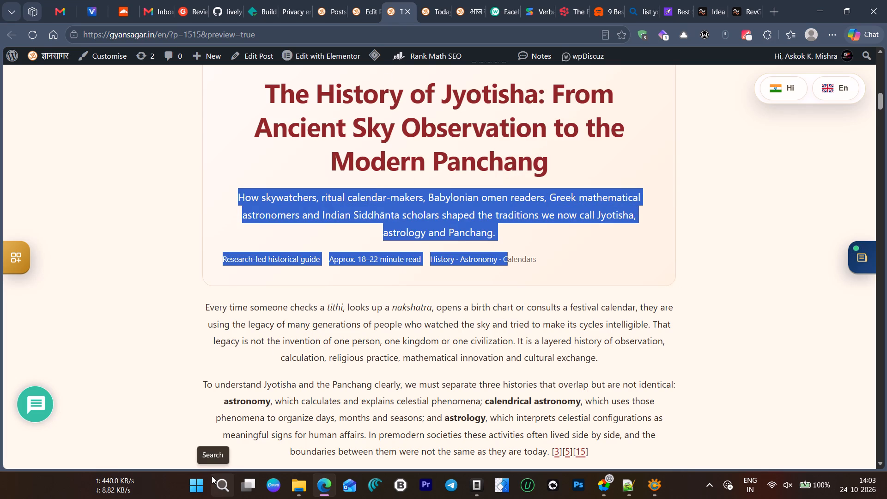
{"action": "left_click", "coordinate": [347, 327]}
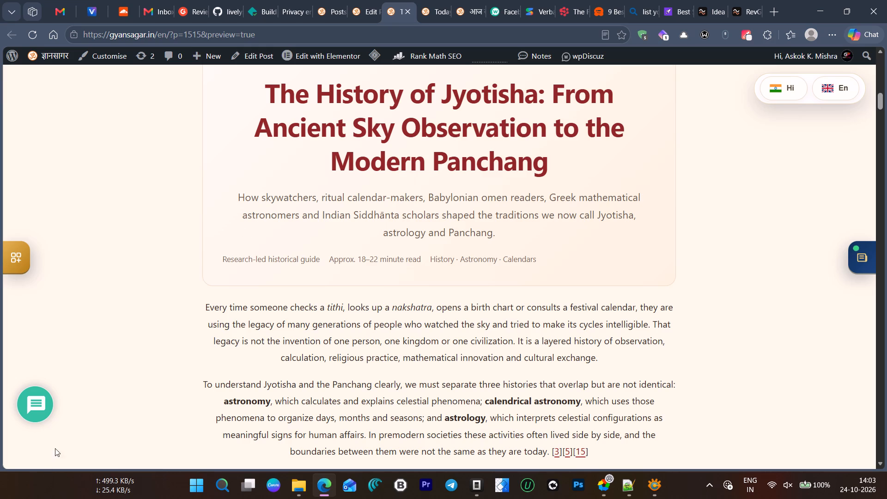
{"action": "left_click_drag", "start_coordinate": [239, 198], "coordinate": [457, 212]}
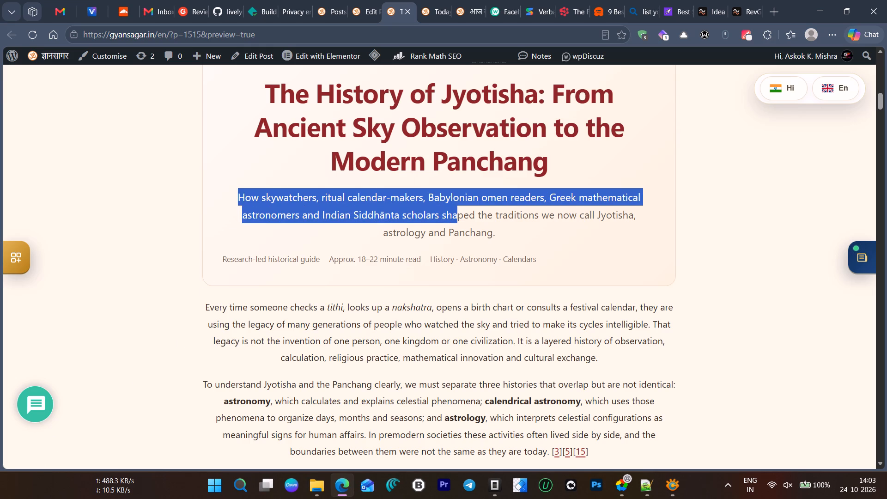
{"action": "left_click_drag", "start_coordinate": [457, 212], "coordinate": [529, 214]}
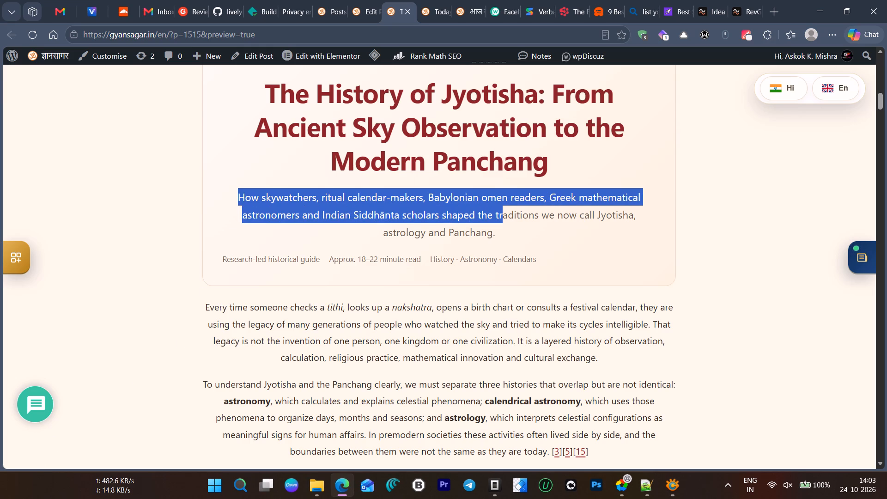
{"action": "left_click_drag", "start_coordinate": [529, 214], "coordinate": [637, 214]}
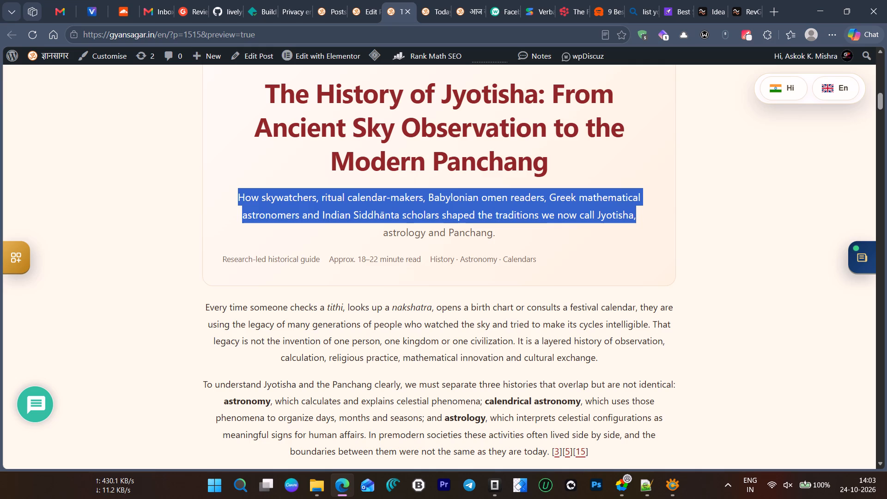
{"action": "left_click_drag", "start_coordinate": [637, 214], "coordinate": [634, 214]}
{"action": "key", "text": "ctrl+c"}
{"action": "left_click", "coordinate": [365, 0]}
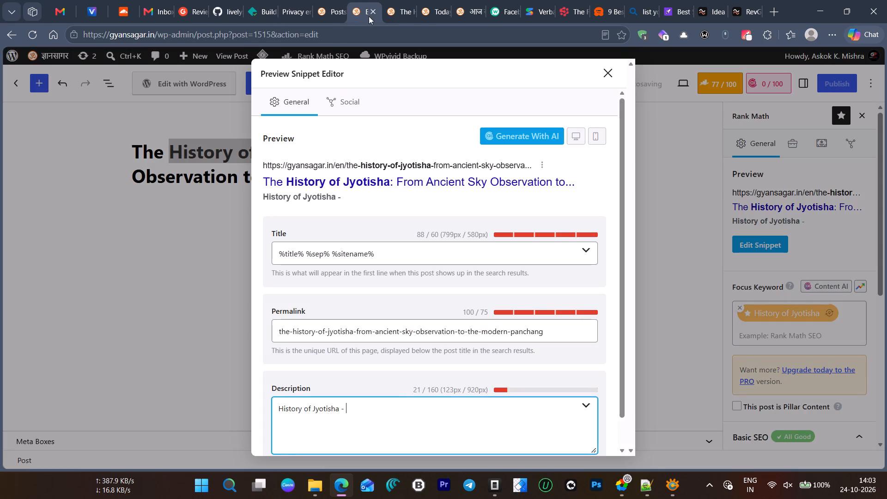
{"action": "key", "text": "ctrl+v"}
Delete "we now call Jyotisha" from the end of the snippet description and close the snippet editor.
{"action": "scroll", "coordinate": [395, 389], "scroll_direction": "down", "scroll_amount": 1}
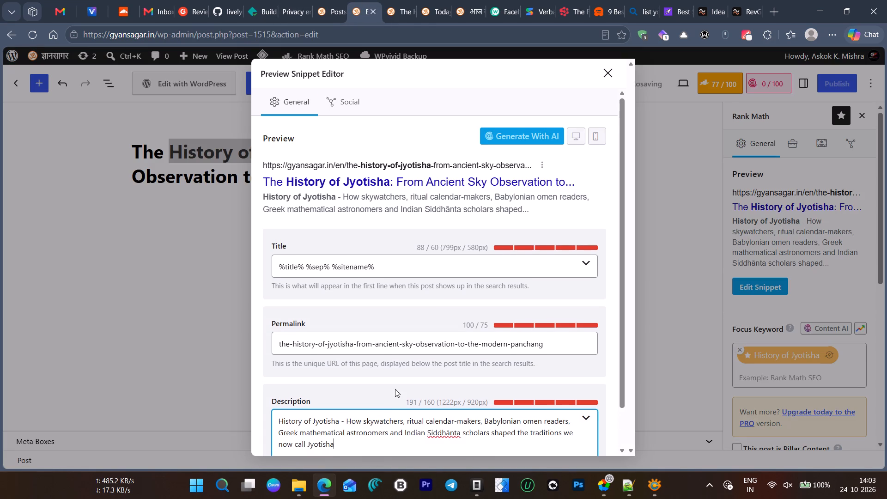
{"action": "scroll", "coordinate": [395, 389], "scroll_direction": "down", "scroll_amount": 2}
{"action": "left_click_drag", "start_coordinate": [399, 394], "coordinate": [419, 393]}
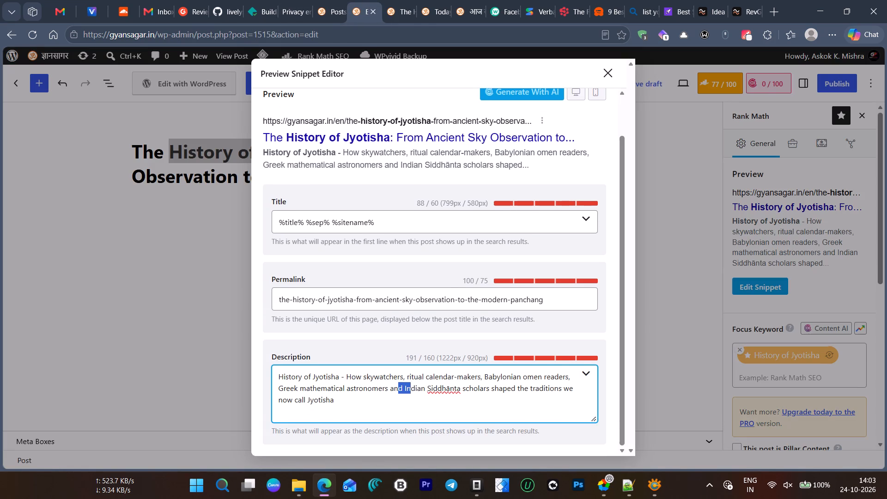
{"action": "left_click_drag", "start_coordinate": [419, 393], "coordinate": [538, 388]}
{"action": "left_click_drag", "start_coordinate": [533, 406], "coordinate": [553, 392]}
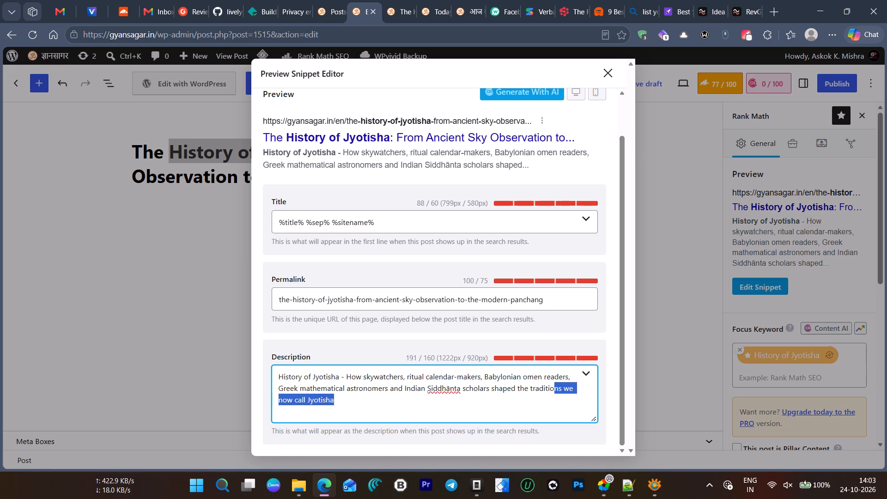
{"action": "left_click_drag", "start_coordinate": [553, 392], "coordinate": [563, 388]}
{"action": "key", "text": "BackSpace"}
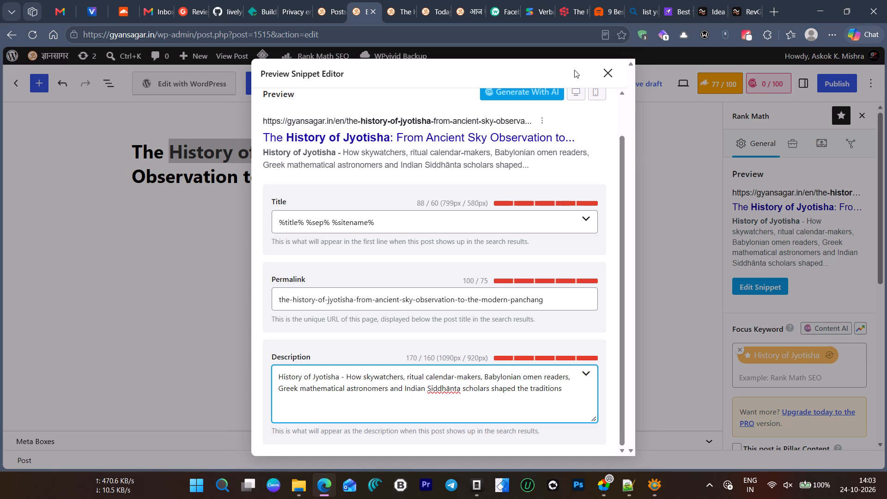
{"action": "left_click", "coordinate": [608, 72]}
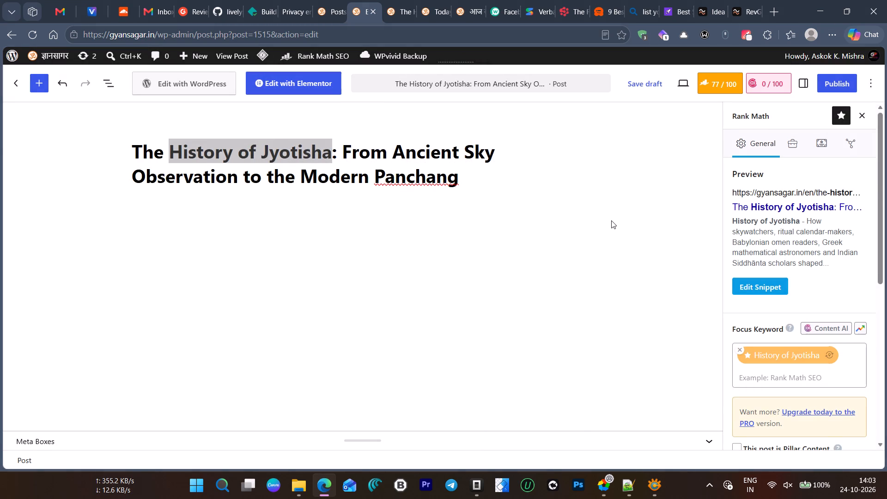
Copy the full English post title "The History of Jyotisha: From Ancient Sky Observation to the Modern Panchang".
{"action": "scroll", "coordinate": [829, 232], "scroll_direction": "up", "scroll_amount": 4}
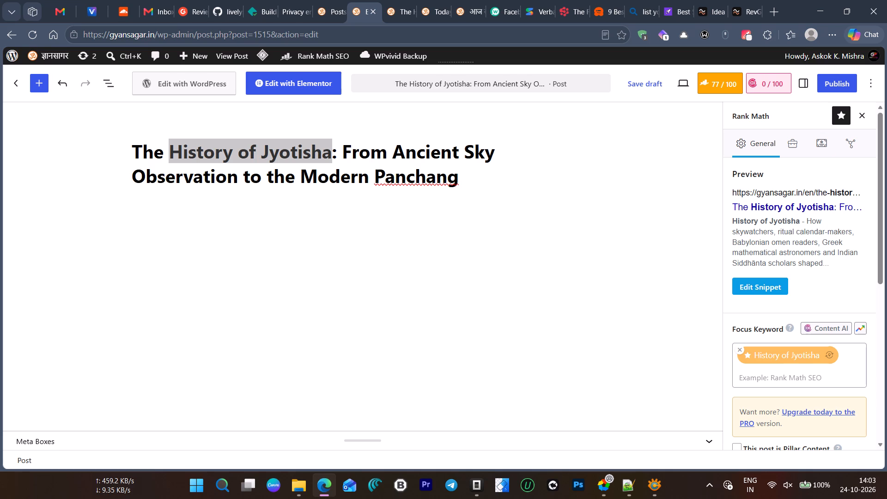
{"action": "left_click", "coordinate": [244, 153]}
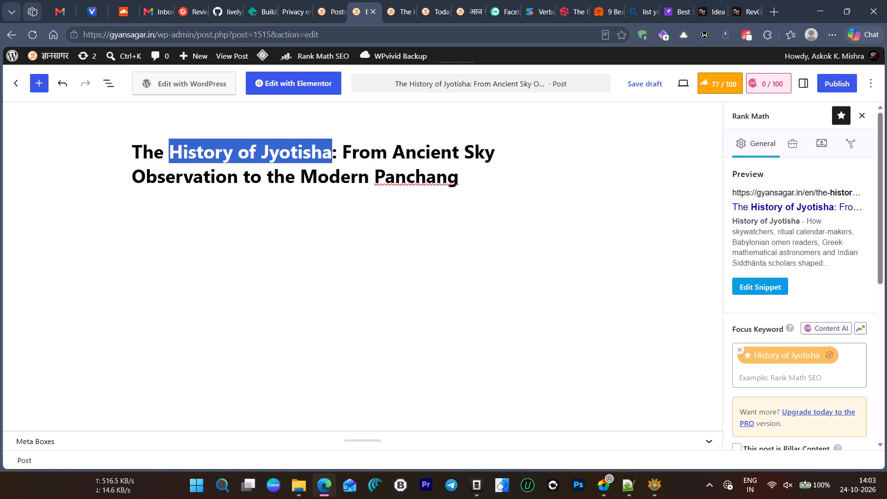
{"action": "triple_click", "coordinate": [244, 152]}
{"action": "key", "text": "ctrl+c"}
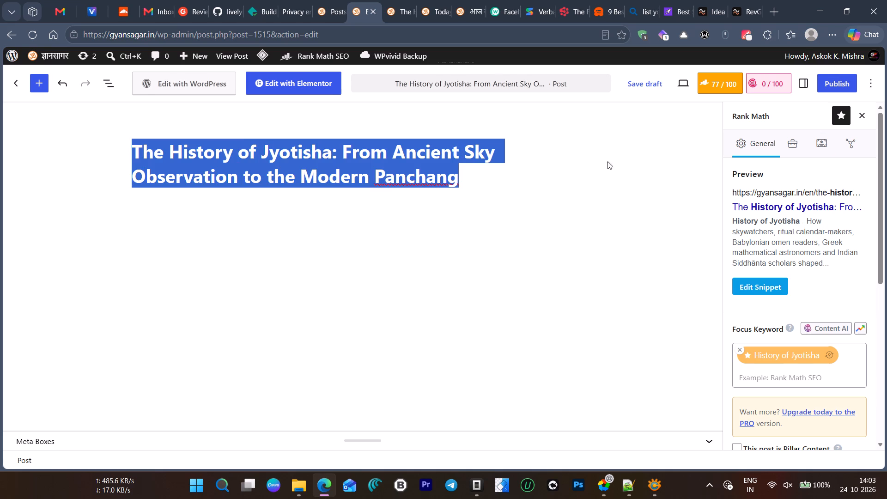
Upload "Jyotisha_ From Stars to Panchang.webp" from the blog pictures folder for the English post's featured image.
{"action": "left_click", "coordinate": [805, 85]}
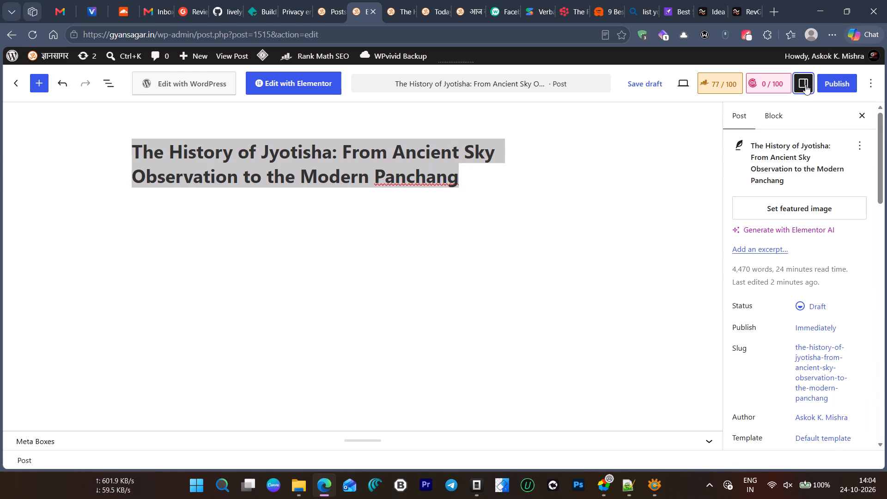
{"action": "left_click", "coordinate": [816, 200]}
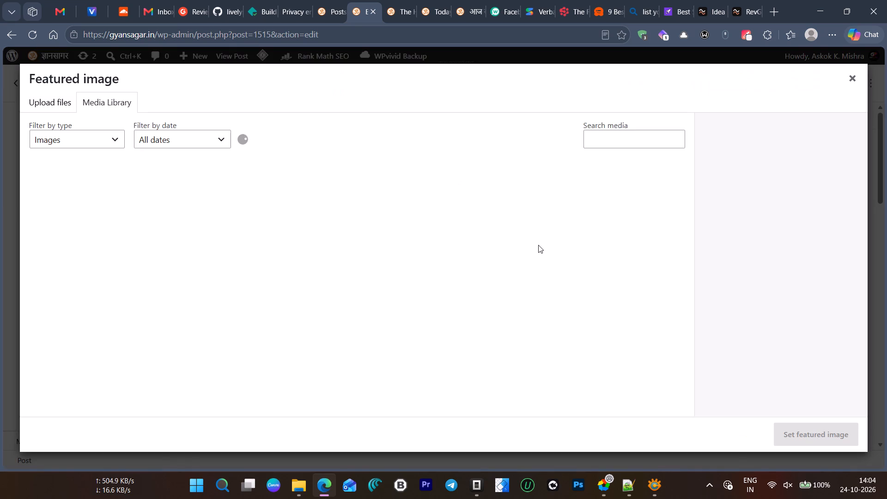
{"action": "left_click", "coordinate": [47, 102]}
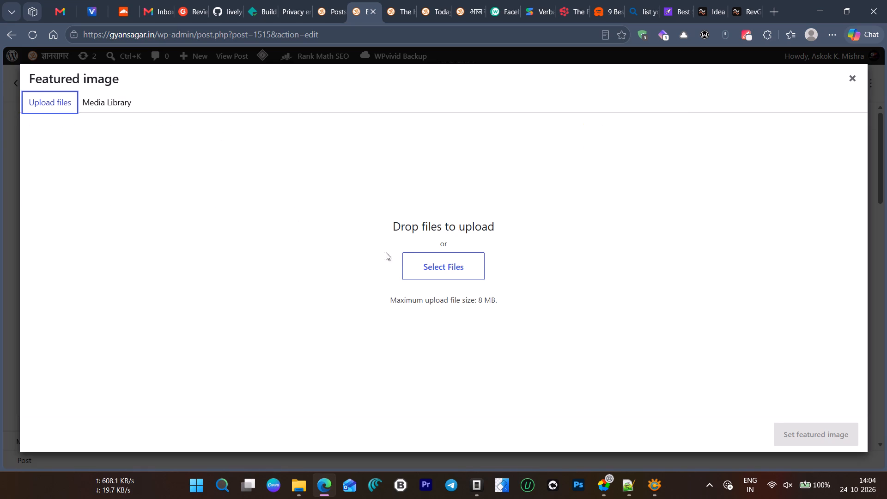
{"action": "left_click", "coordinate": [437, 264]}
{"action": "scroll", "coordinate": [528, 238], "scroll_direction": "down", "scroll_amount": 2}
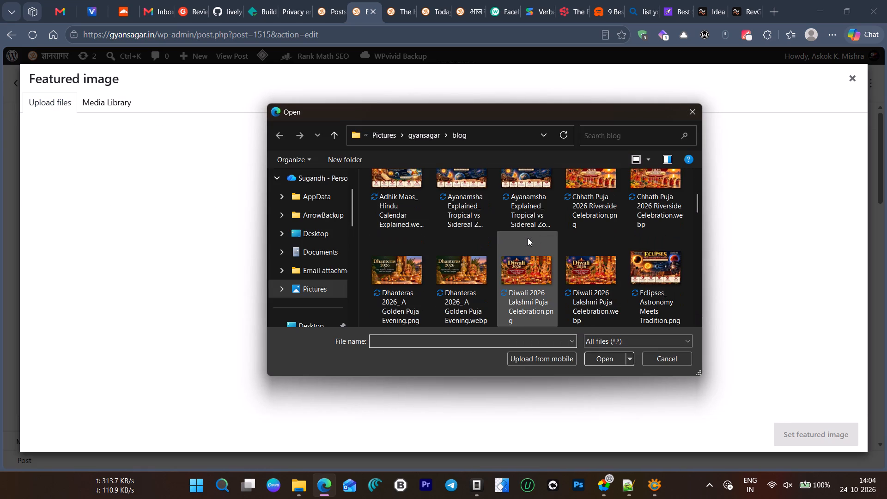
{"action": "scroll", "coordinate": [528, 238], "scroll_direction": "down", "scroll_amount": 1}
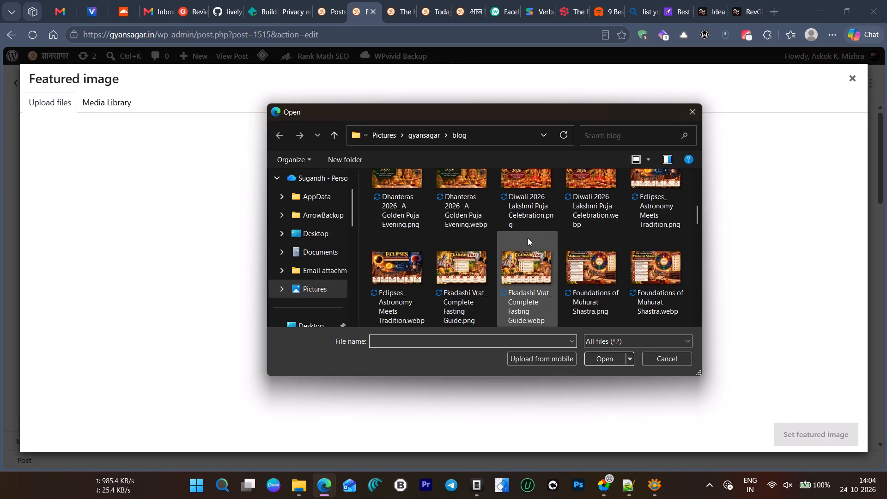
{"action": "scroll", "coordinate": [528, 238], "scroll_direction": "down", "scroll_amount": 1}
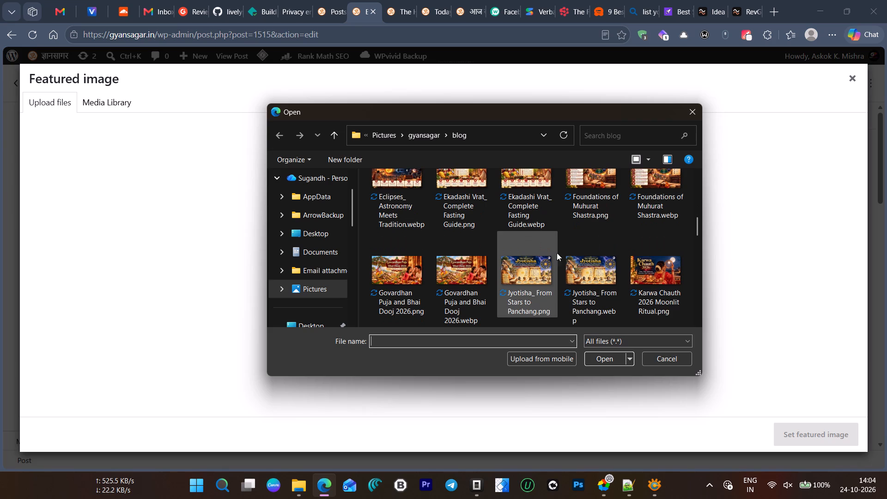
{"action": "double_click", "coordinate": [605, 278]}
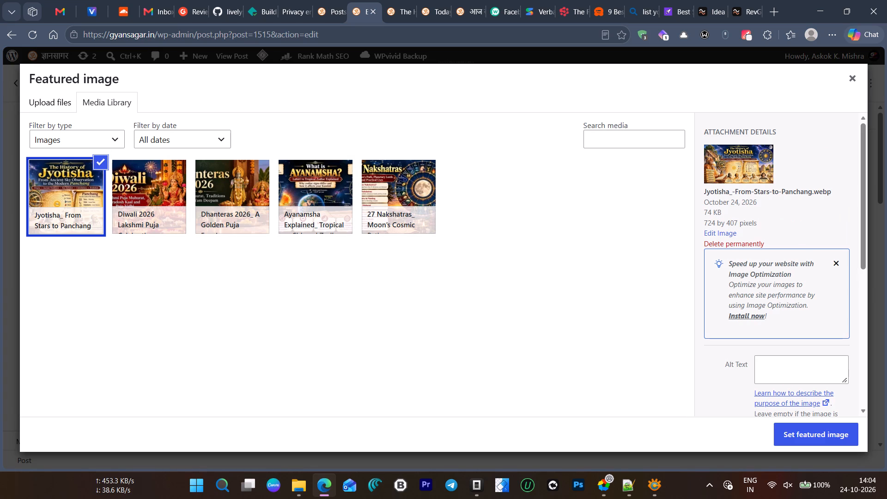
Paste the copied post title as the image's alt text, set it as the featured image, and save the draft.
{"action": "left_click", "coordinate": [778, 379]}
{"action": "key", "text": "ctrl+v"}
{"action": "left_click", "coordinate": [809, 437]}
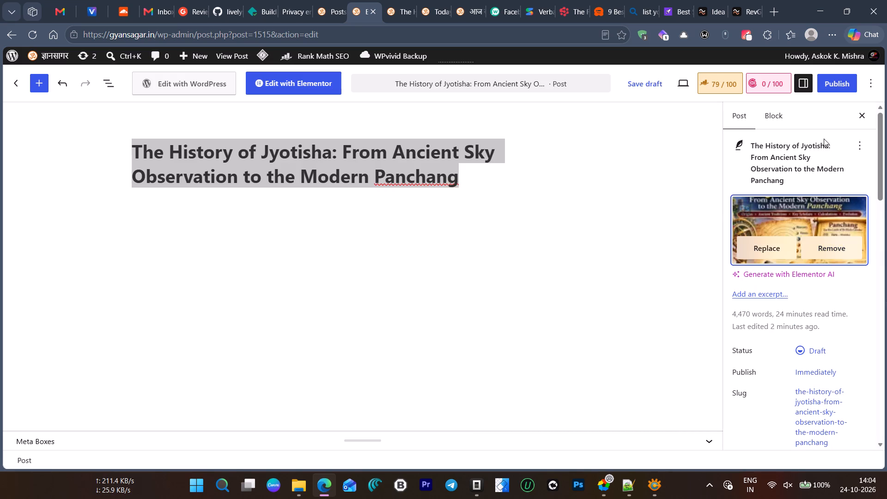
{"action": "left_click", "coordinate": [632, 88]}
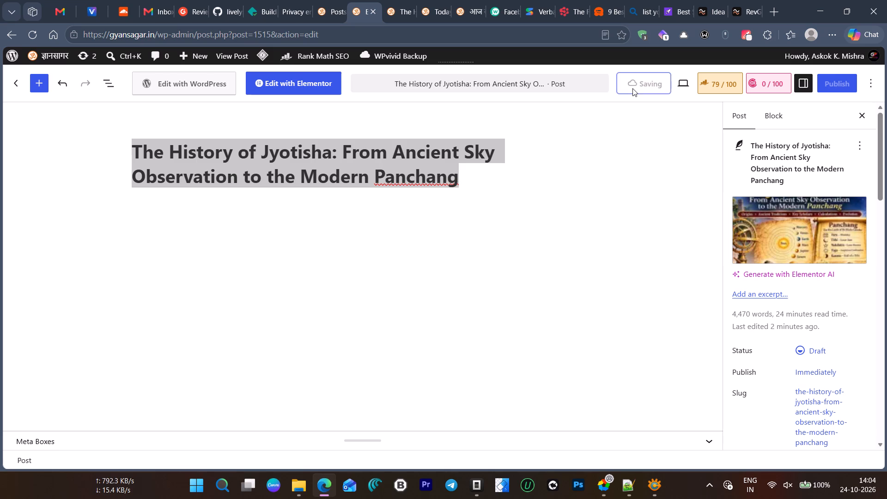
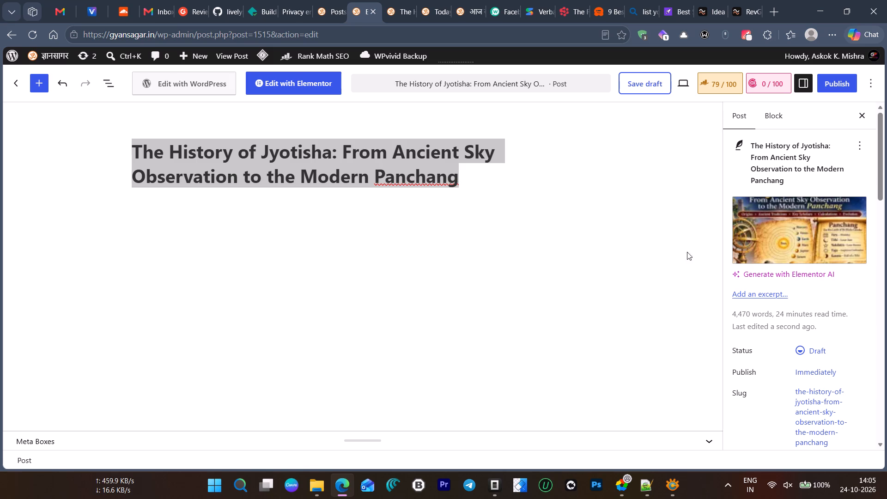
Add the tags "Ancient" (copied from the title), "jyotish" and "history" to the English Jyotisha post.
{"action": "left_click", "coordinate": [357, 150]}
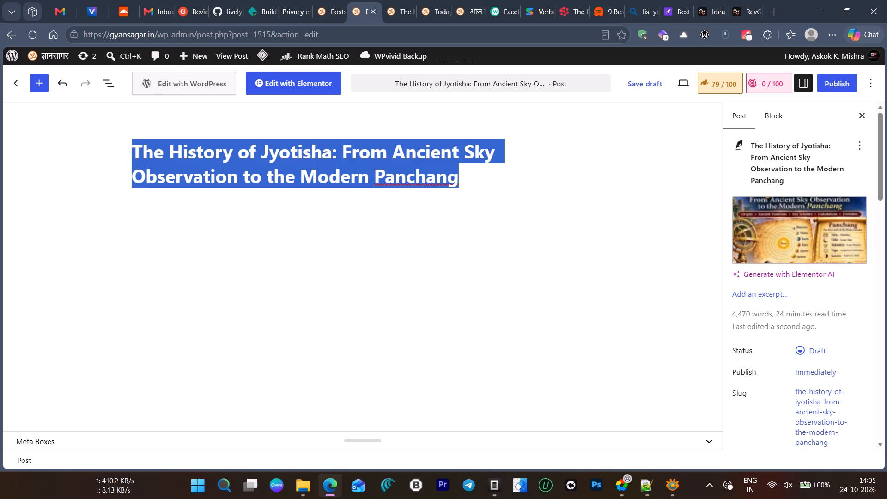
{"action": "left_click", "coordinate": [392, 158]}
{"action": "left_click_drag", "start_coordinate": [394, 157], "coordinate": [437, 157]}
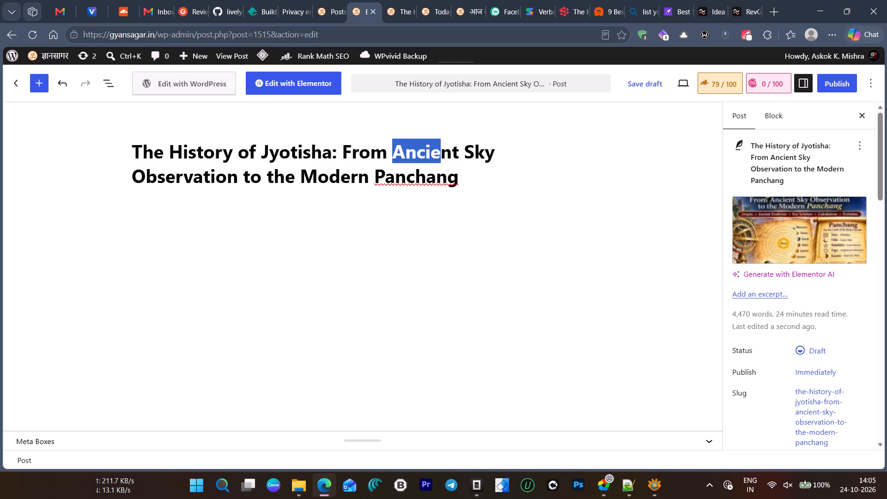
{"action": "left_click_drag", "start_coordinate": [437, 157], "coordinate": [456, 158]}
{"action": "key", "text": "ctrl+c"}
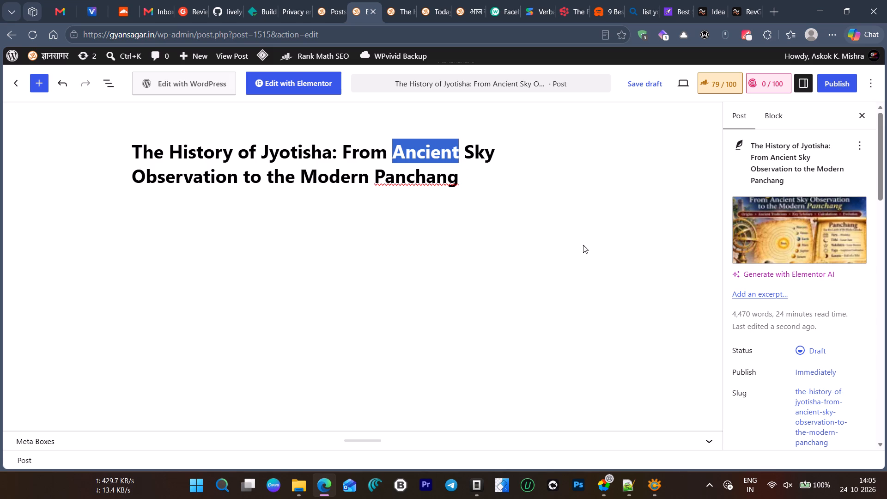
{"action": "scroll", "coordinate": [886, 358], "scroll_direction": "down", "scroll_amount": 5}
{"action": "scroll", "coordinate": [824, 368], "scroll_direction": "down", "scroll_amount": 3}
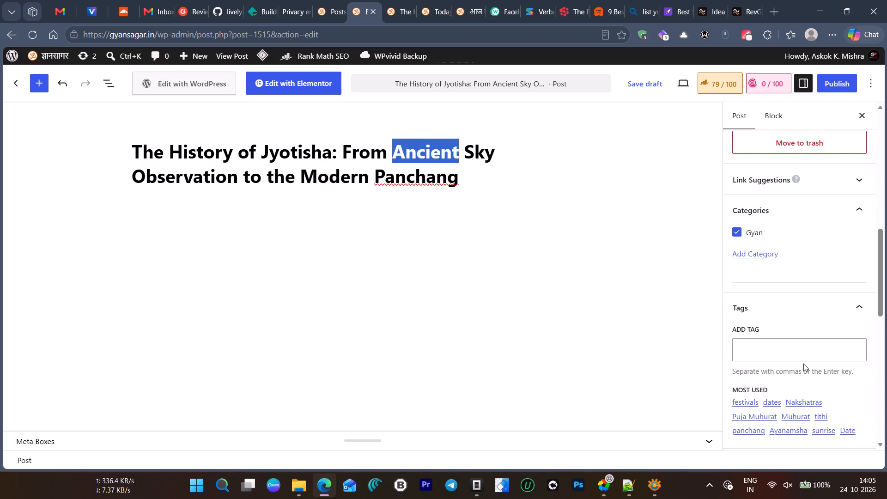
{"action": "left_click", "coordinate": [798, 341]}
{"action": "key", "text": "ctrl+v"}
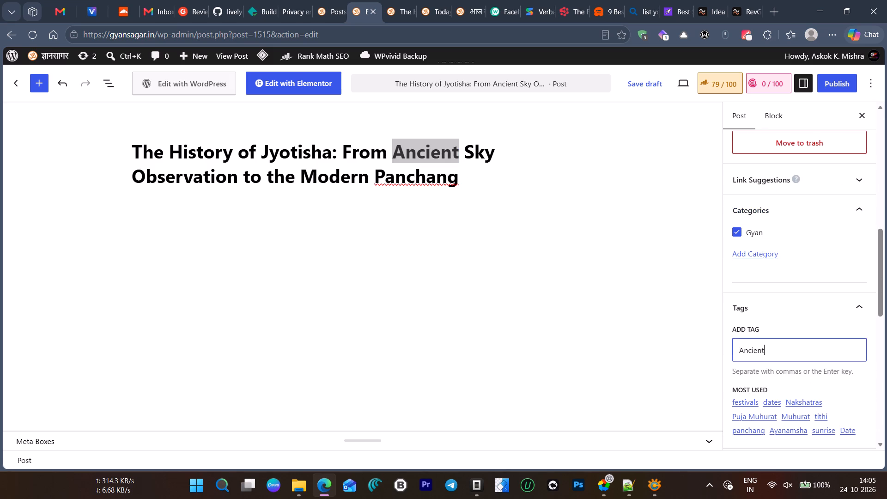
{"action": "key", "text": "comma"}
{"action": "type", "text": "jyotish"}
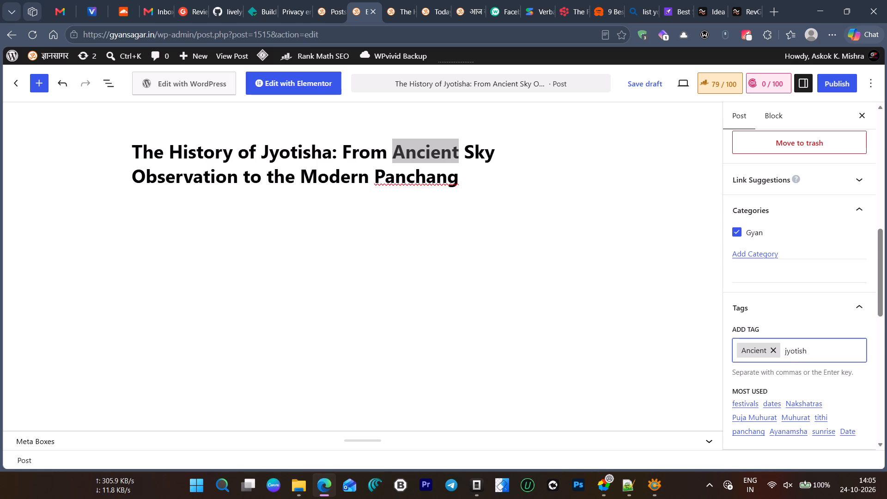
{"action": "key", "text": "comma"}
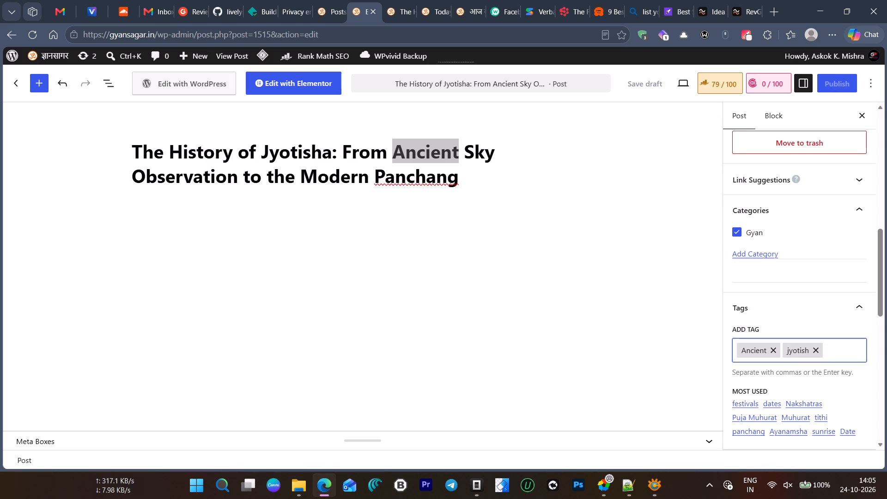
{"action": "type", "text": "history,"}
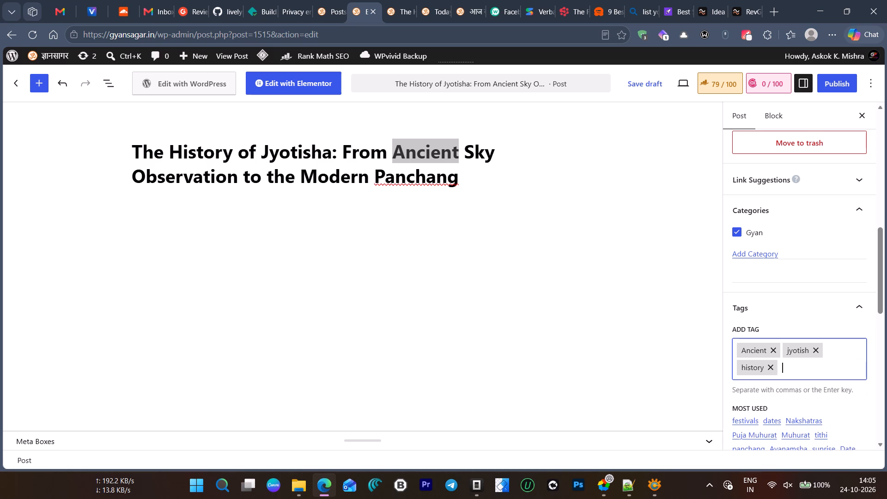
Add the tags "Observation", copied from the title, and "sky" to the English post.
{"action": "left_click_drag", "start_coordinate": [134, 176], "coordinate": [226, 176]}
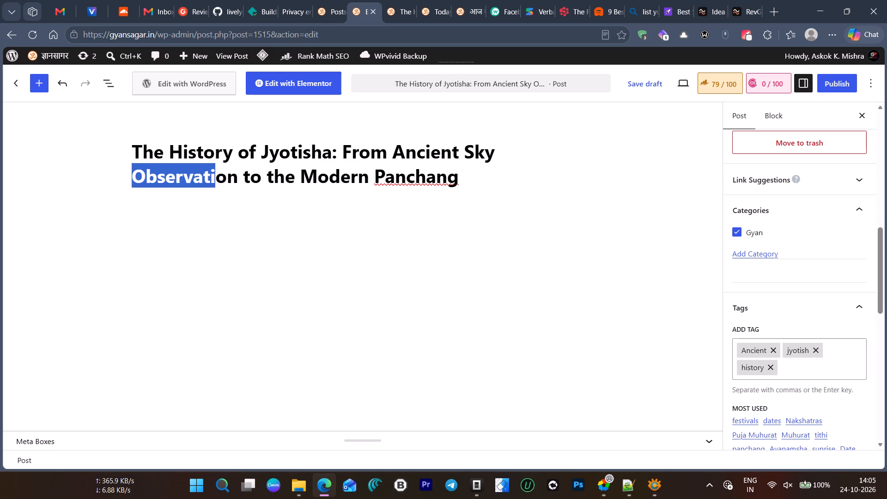
{"action": "left_click_drag", "start_coordinate": [226, 176], "coordinate": [233, 176]}
{"action": "key", "text": "ctrl+c"}
{"action": "left_click", "coordinate": [844, 370], "text": "ctrl"}
{"action": "key", "text": "ctrl+v"}
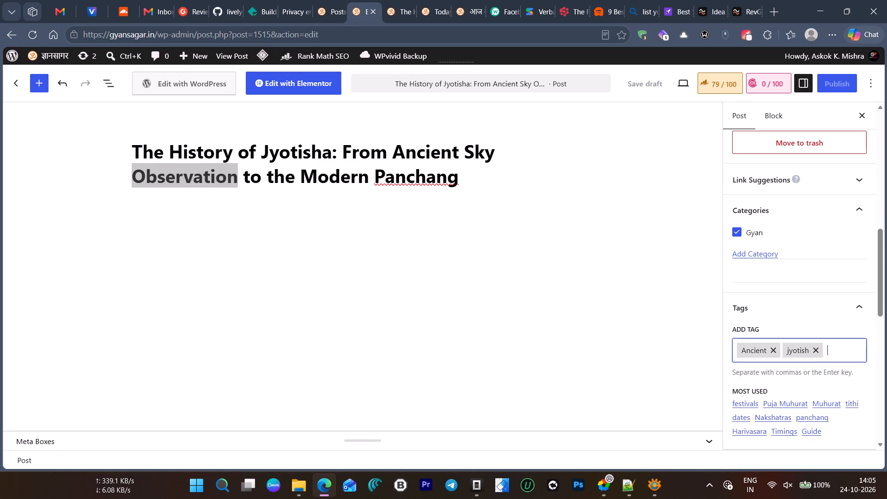
{"action": "key", "text": "comma"}
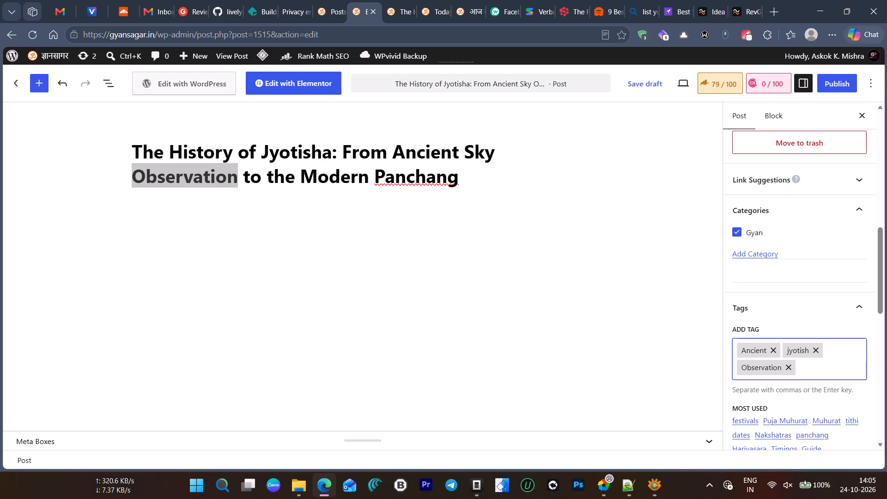
{"action": "type", "text": "sky,"}
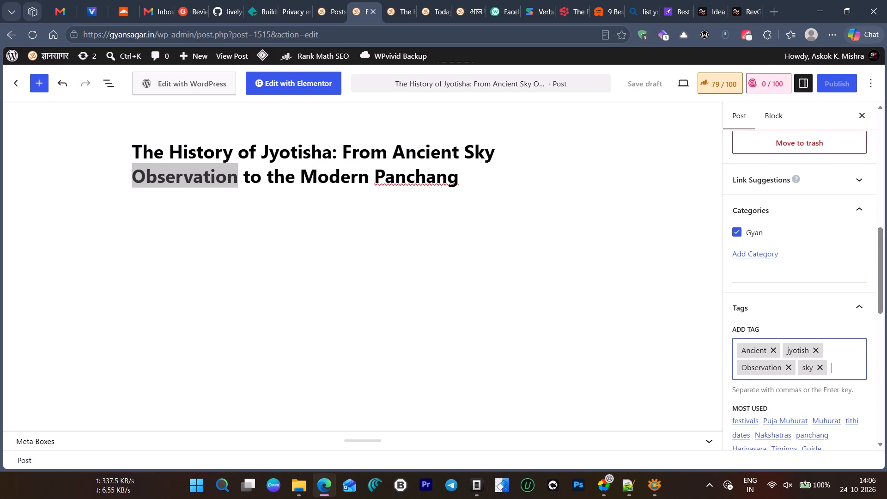
Add the existing most-used tag "panchang" to the English post, leaving no partial text in the tag entry.
{"action": "type", "text": "pa"}
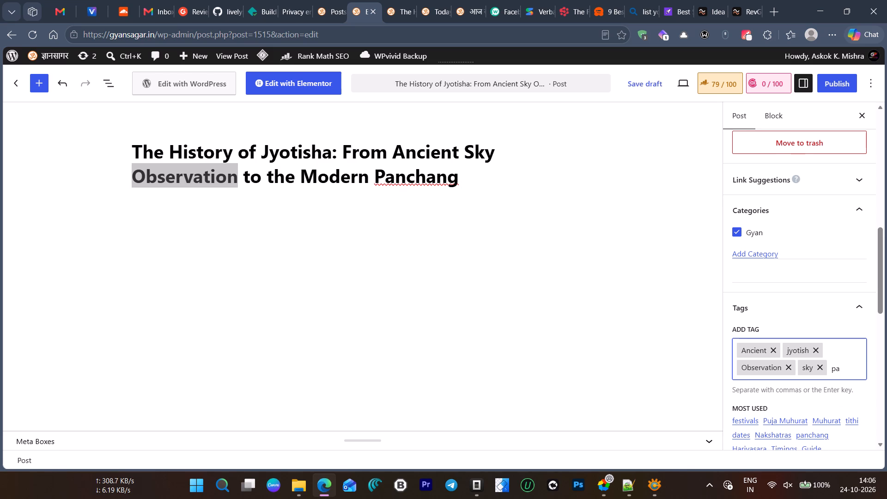
{"action": "scroll", "coordinate": [864, 355], "scroll_direction": "down", "scroll_amount": 1}
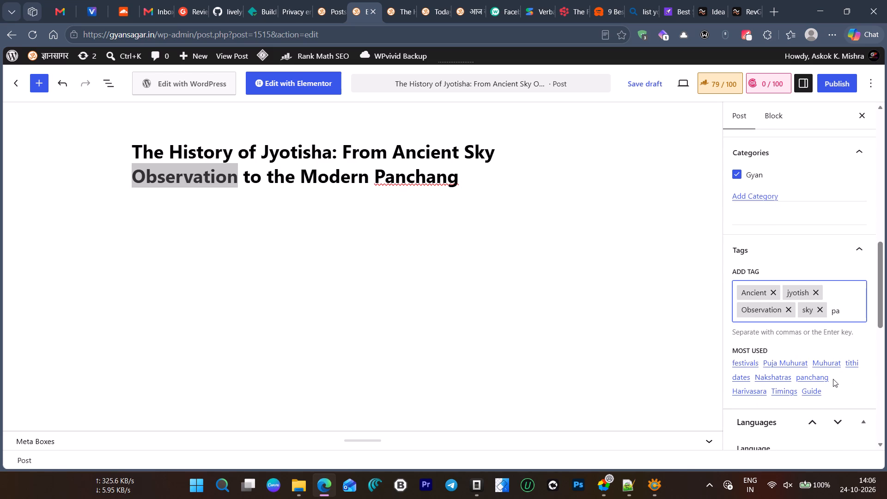
{"action": "left_click", "coordinate": [823, 376]}
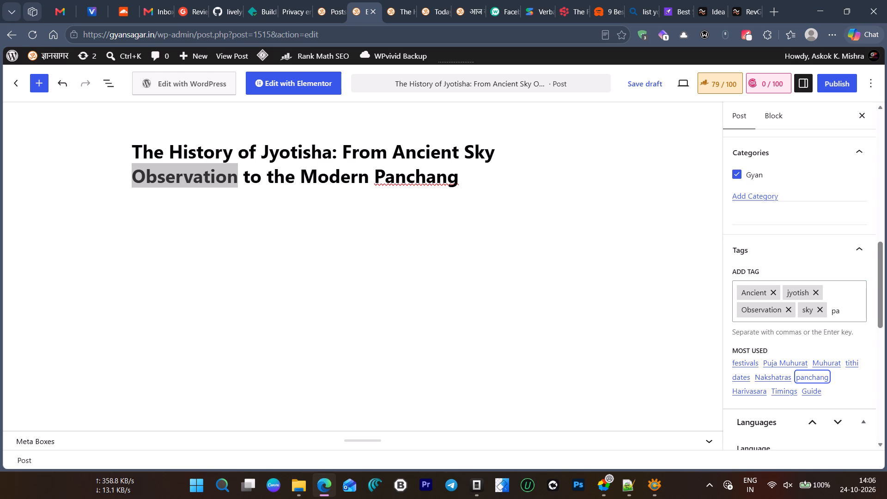
{"action": "scroll", "coordinate": [832, 306], "scroll_direction": "down", "scroll_amount": 2}
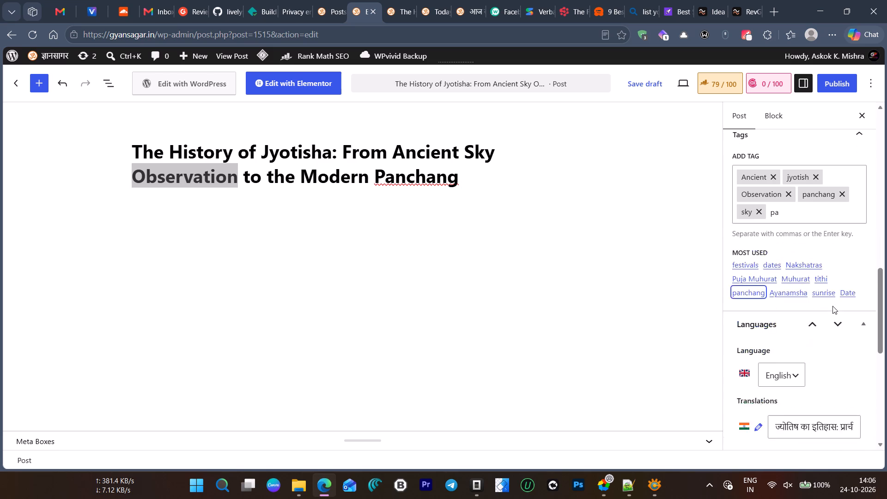
{"action": "left_click", "coordinate": [803, 214]}
{"action": "key", "text": "BackSpace"}
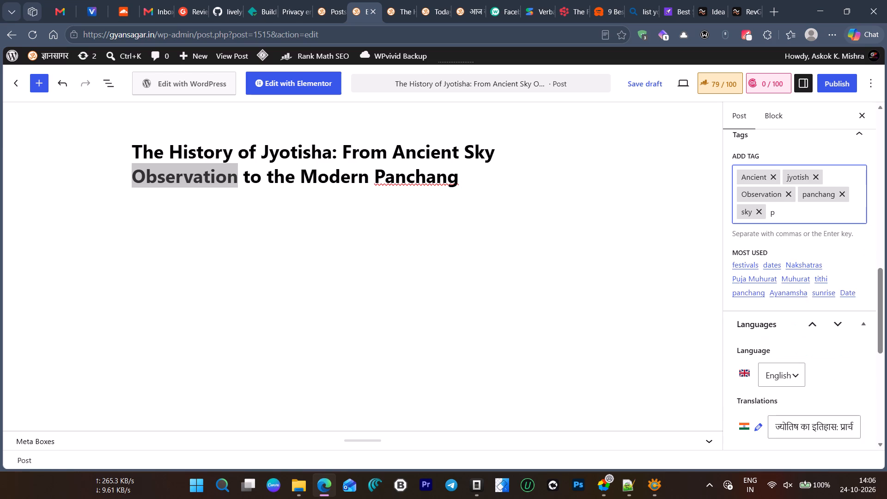
{"action": "key", "text": "BackSpace"}
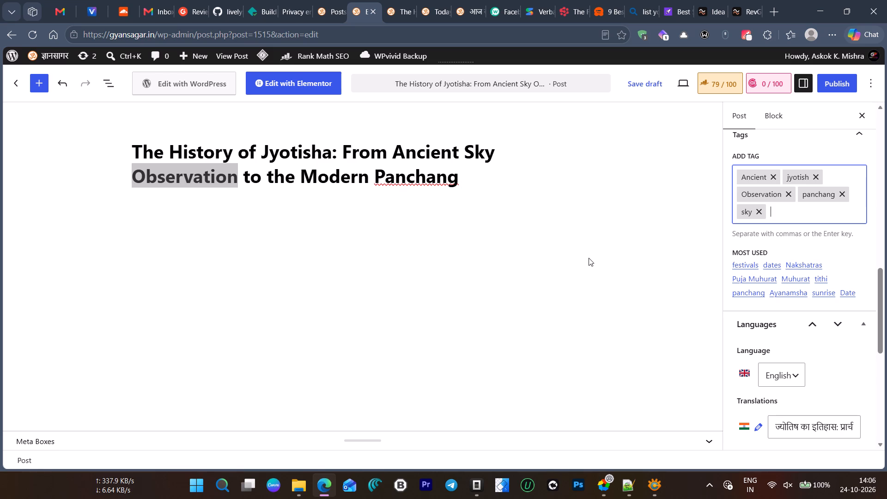
Examine the English post's Rank Math checks, including Title Readability and the Additional section.
{"action": "scroll", "coordinate": [808, 397], "scroll_direction": "down", "scroll_amount": 5}
{"action": "scroll", "coordinate": [808, 397], "scroll_direction": "up", "scroll_amount": 3}
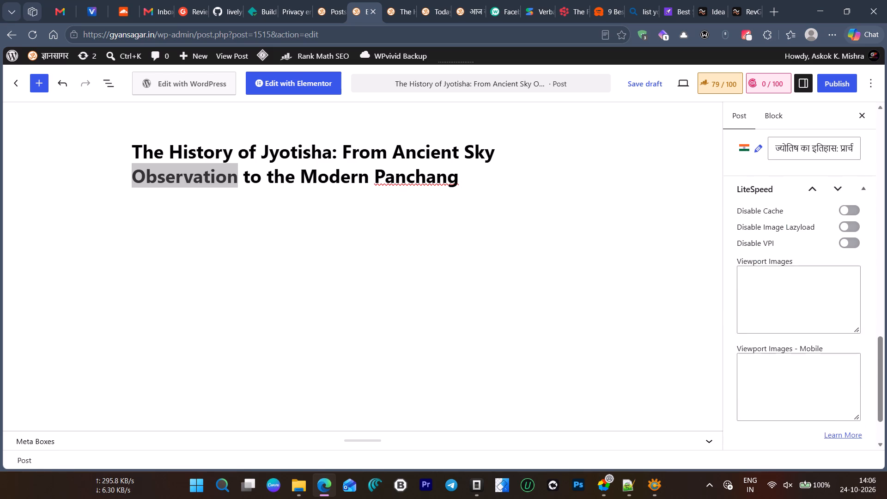
{"action": "scroll", "coordinate": [808, 397], "scroll_direction": "up", "scroll_amount": 9}
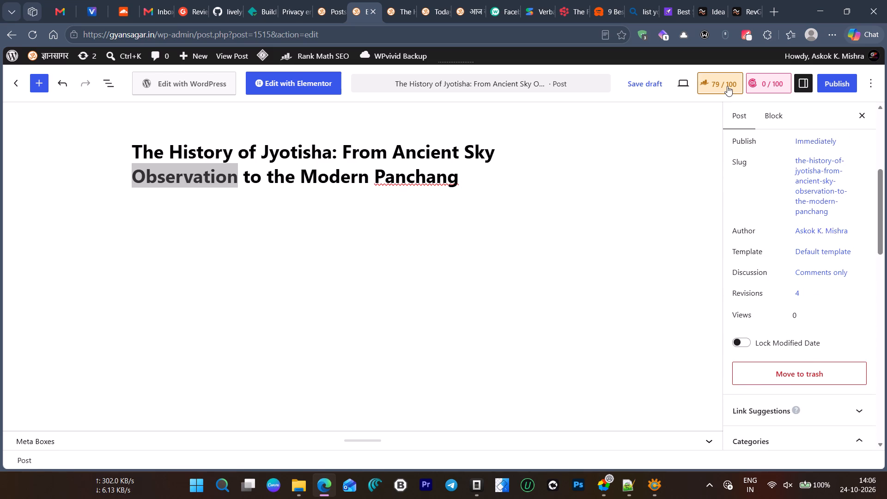
{"action": "left_click", "coordinate": [727, 86]}
{"action": "scroll", "coordinate": [757, 228], "scroll_direction": "down", "scroll_amount": 3}
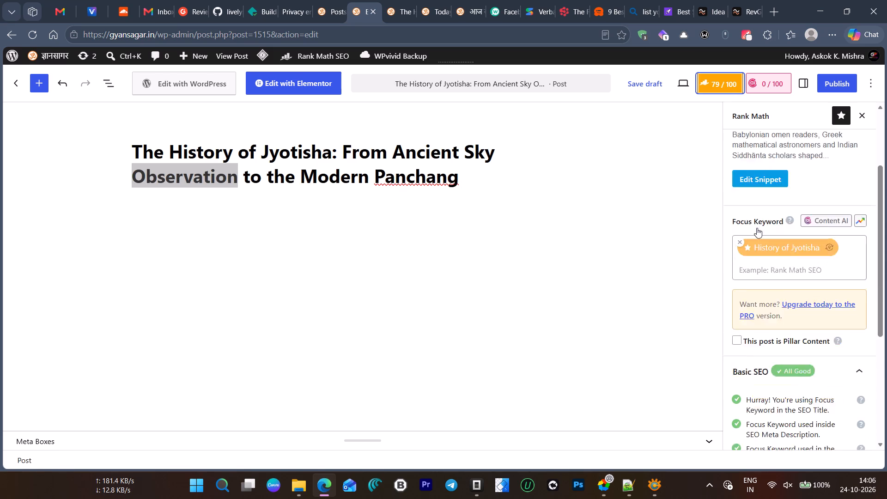
{"action": "scroll", "coordinate": [757, 228], "scroll_direction": "down", "scroll_amount": 5}
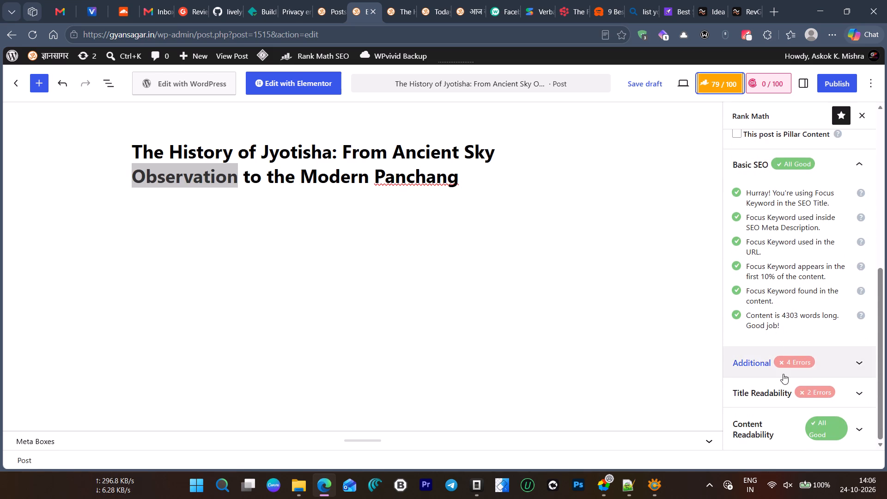
{"action": "left_click", "coordinate": [782, 382]}
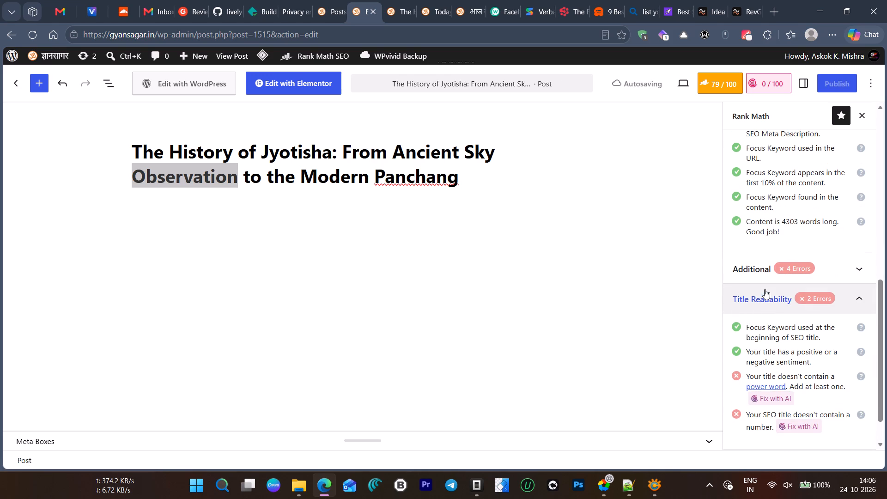
{"action": "left_click", "coordinate": [762, 269]}
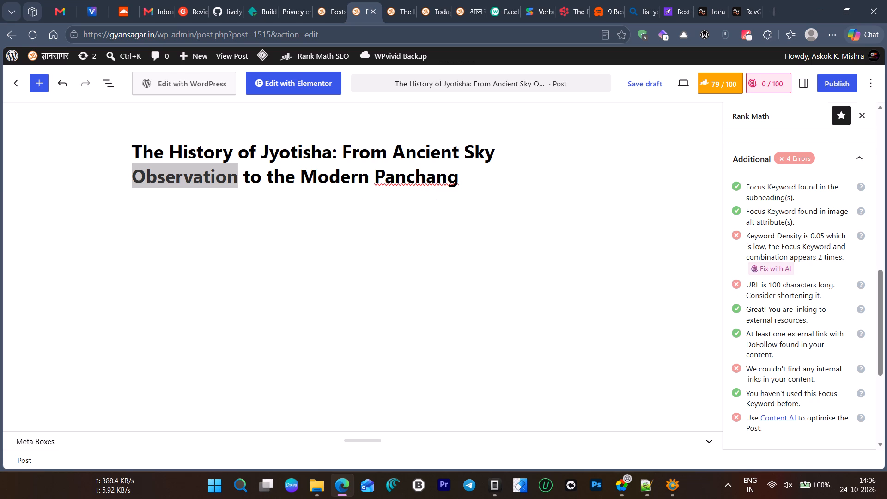
Publish the English post "The History of Jyotisha: From Ancient Sky Observation to the Modern Panchang".
{"action": "left_click", "coordinate": [839, 81]}
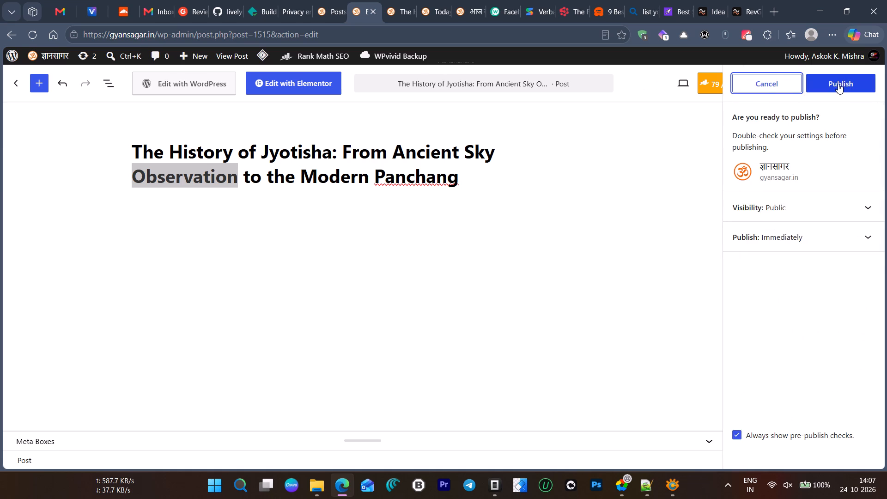
{"action": "left_click", "coordinate": [838, 84]}
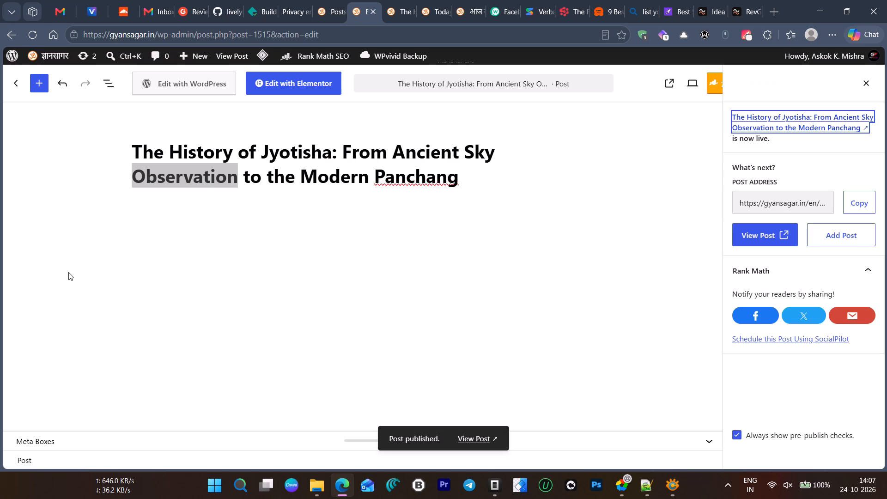
Return to the posts list and open the Hindi Jyotisha history draft for editing.
{"action": "left_click", "coordinate": [15, 87]}
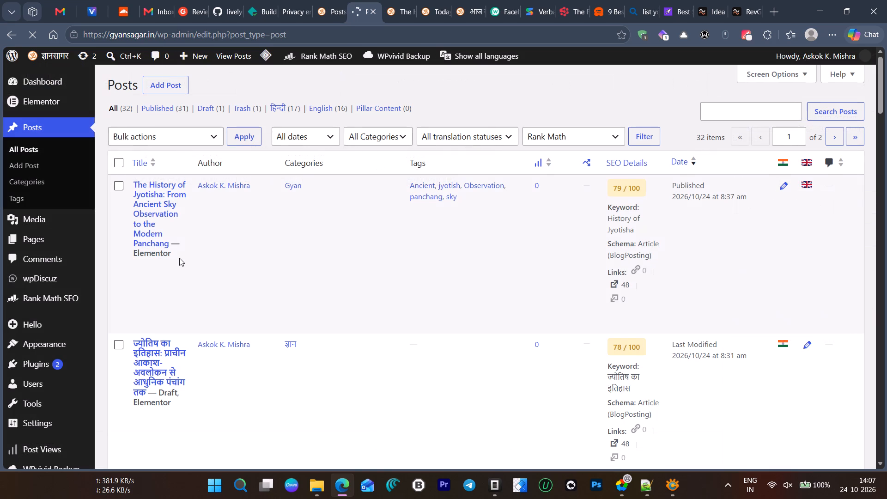
{"action": "scroll", "coordinate": [178, 290], "scroll_direction": "down", "scroll_amount": 2}
{"action": "scroll", "coordinate": [169, 359], "scroll_direction": "down", "scroll_amount": 2}
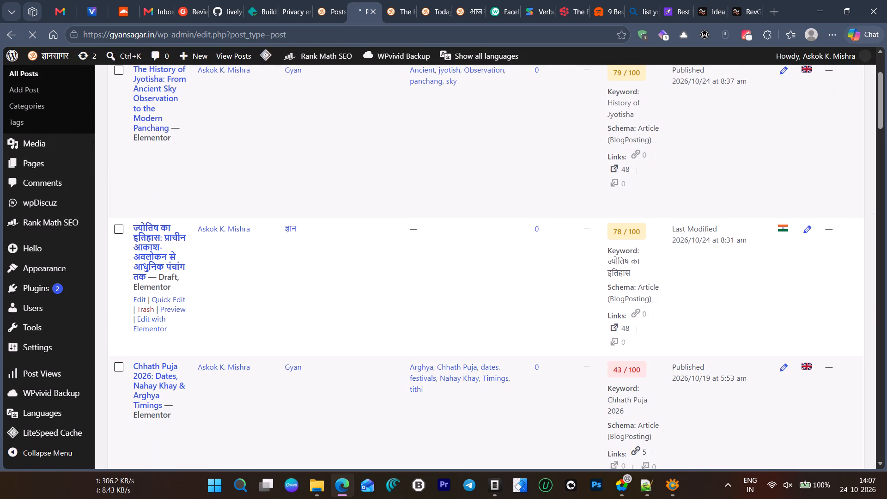
{"action": "left_click", "coordinate": [139, 303]}
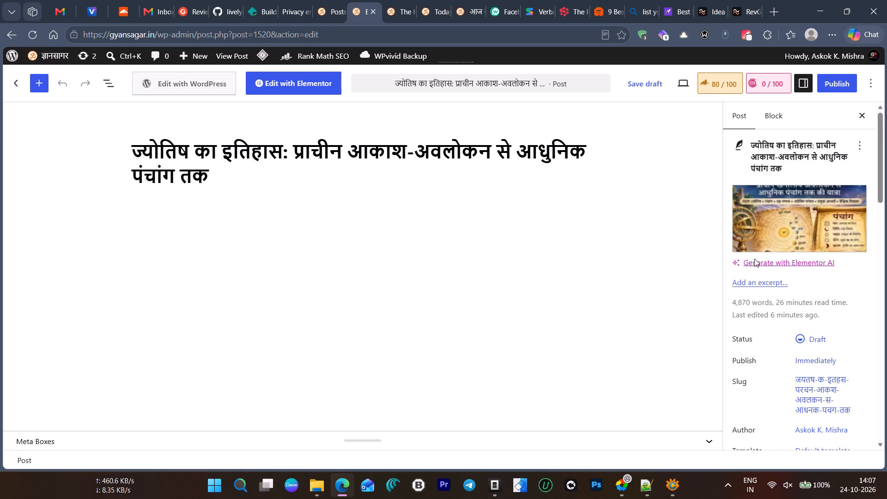
Add the most-used tag "पंचांग" and the tag "ज्योतिष", copied from the title, to the Hindi post.
{"action": "scroll", "coordinate": [814, 238], "scroll_direction": "down", "scroll_amount": 8}
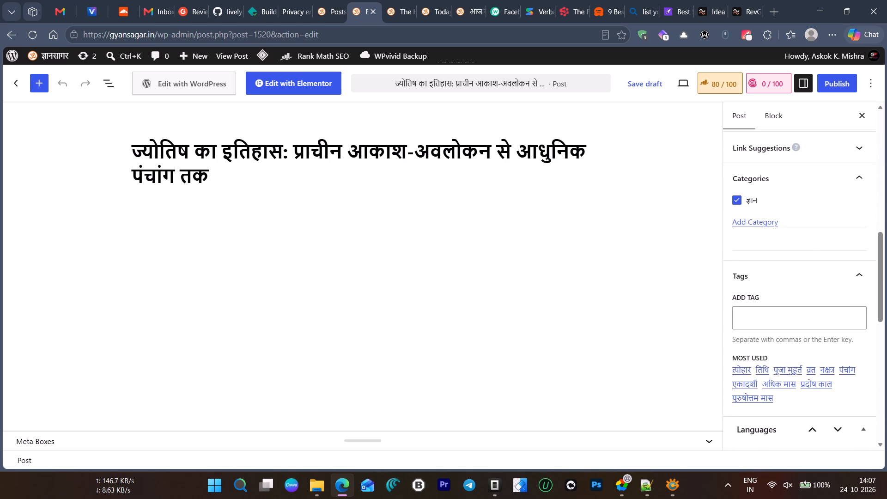
{"action": "left_click", "coordinate": [845, 370]}
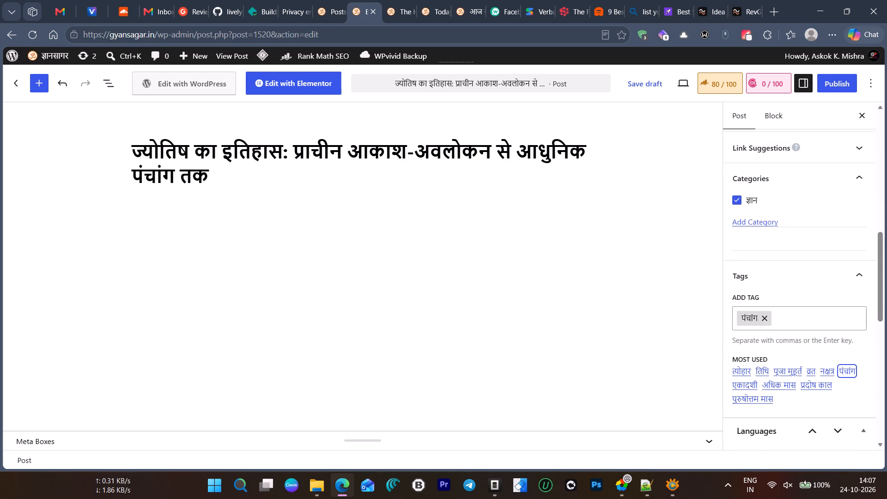
{"action": "left_click_drag", "start_coordinate": [135, 146], "coordinate": [185, 142]}
{"action": "key", "text": "ctrl+c"}
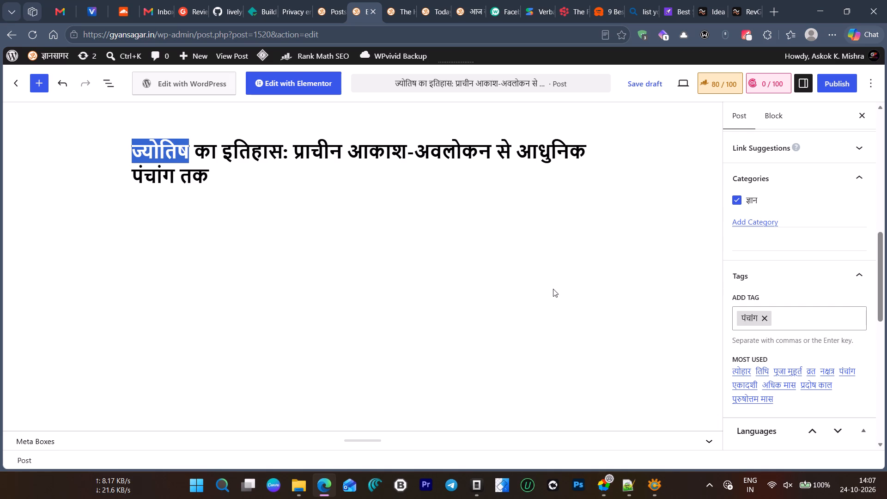
{"action": "left_click", "coordinate": [788, 320]}
{"action": "key", "text": "ctrl+v"}
{"action": "key", "text": "comma"}
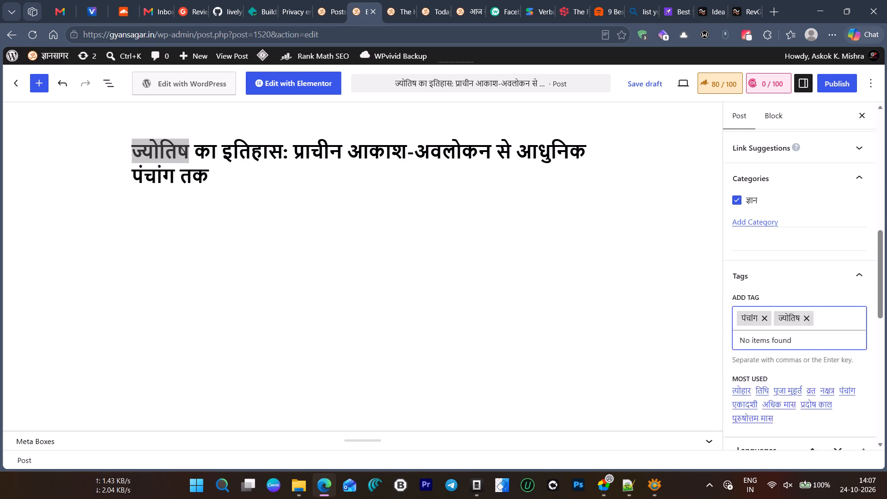
Add the tags "इतिहास" and "प्राचीन", copied from the title, to the Hindi post.
{"action": "left_click_drag", "start_coordinate": [223, 156], "coordinate": [298, 148]}
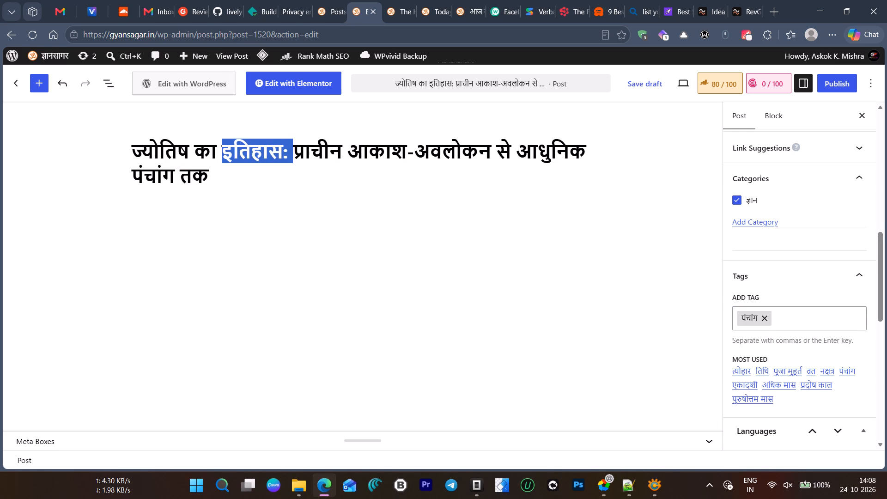
{"action": "left_click_drag", "start_coordinate": [298, 148], "coordinate": [281, 148]}
{"action": "key", "text": "ctrl+c"}
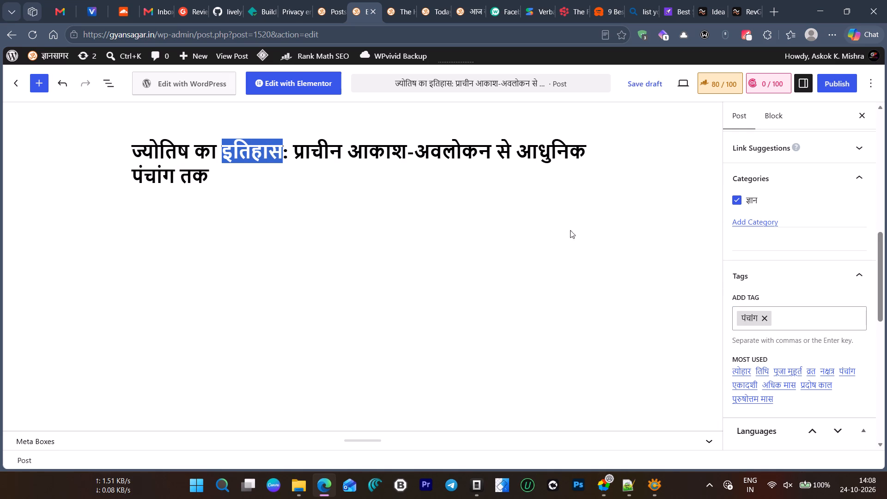
{"action": "left_click", "coordinate": [799, 321], "text": "ctrl"}
{"action": "key", "text": "ctrl+v"}
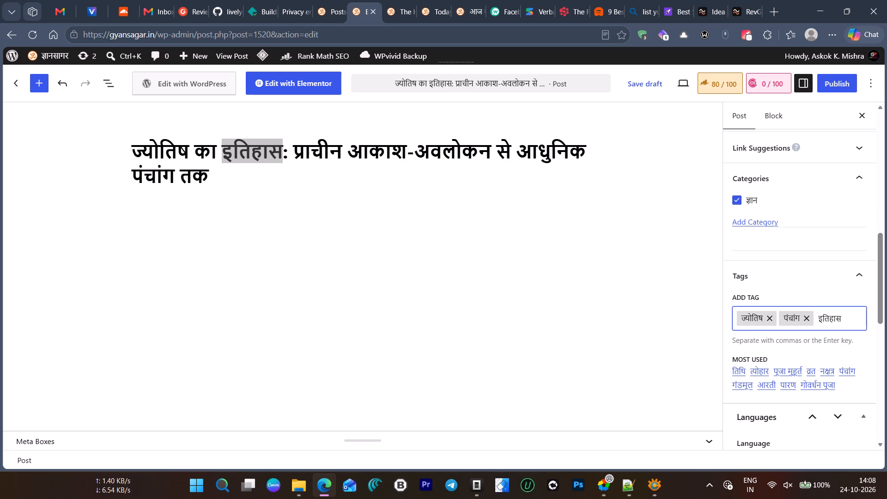
{"action": "key", "text": "comma"}
{"action": "left_click_drag", "start_coordinate": [296, 141], "coordinate": [340, 152]}
{"action": "key", "text": "ctrl+c"}
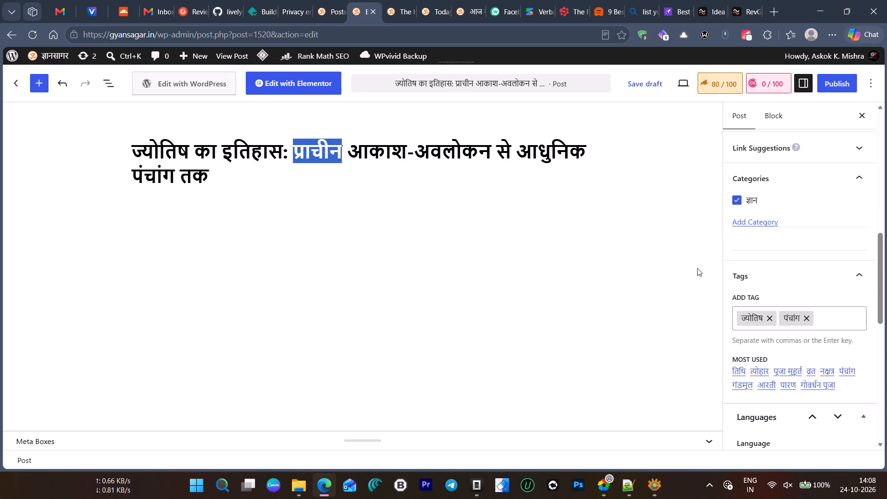
{"action": "left_click", "coordinate": [853, 310]}
{"action": "key", "text": "ctrl+v"}
{"action": "key", "text": "comma"}
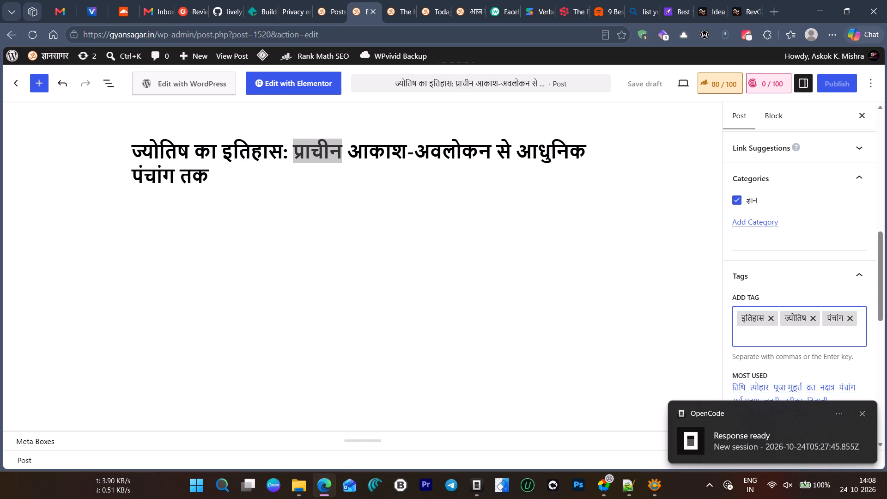
Add the tag "आकाश", copied from the title, to the Hindi post.
{"action": "left_click_drag", "start_coordinate": [354, 148], "coordinate": [401, 152]}
{"action": "key", "text": "ctrl+c"}
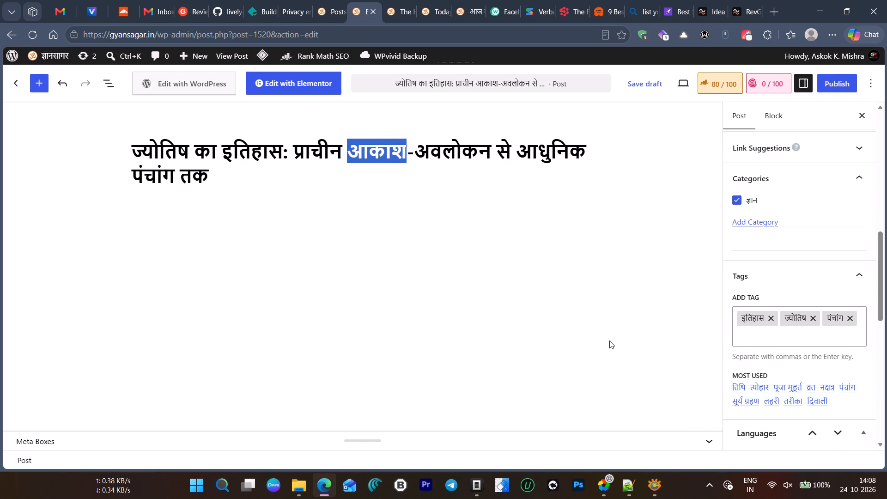
{"action": "left_click", "coordinate": [747, 337]}
{"action": "key", "text": "ctrl+v"}
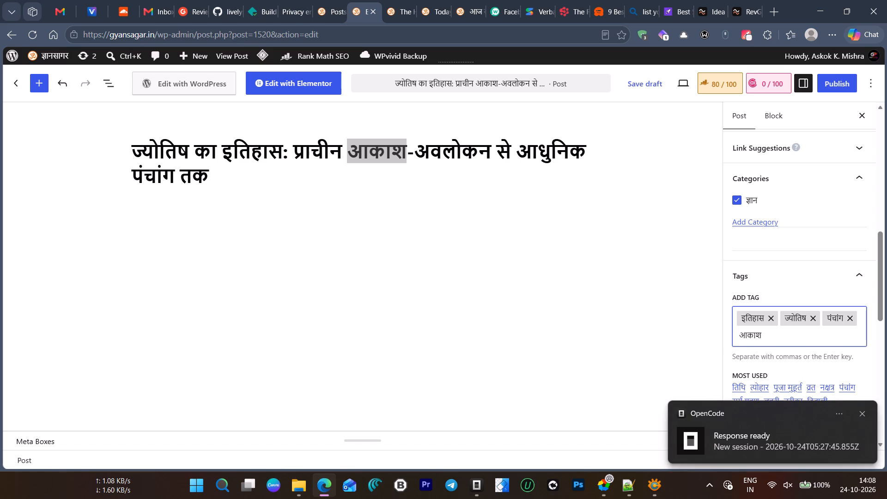
{"action": "key", "text": "comma"}
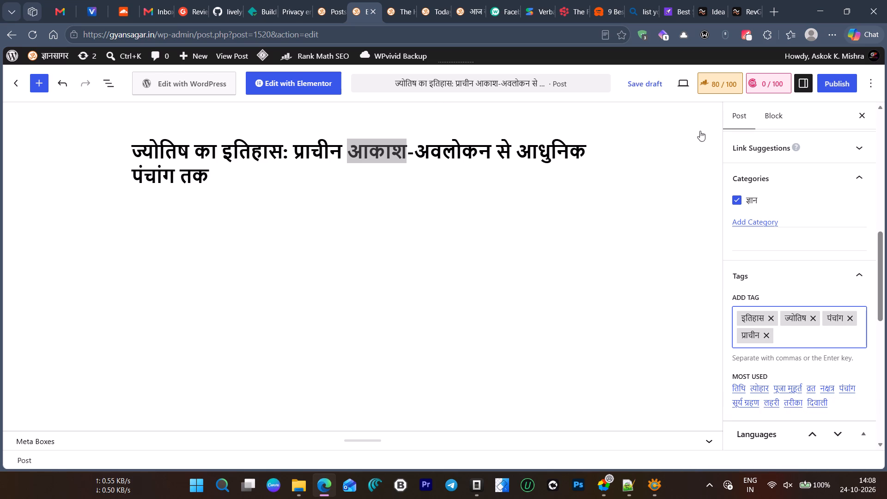
Publish the Hindi post "ज्योतिष का इतिहास: प्राचीन आकाश-अवलोकन से आधुनिक पंचांग तक" and close its editor.
{"action": "left_click", "coordinate": [842, 80]}
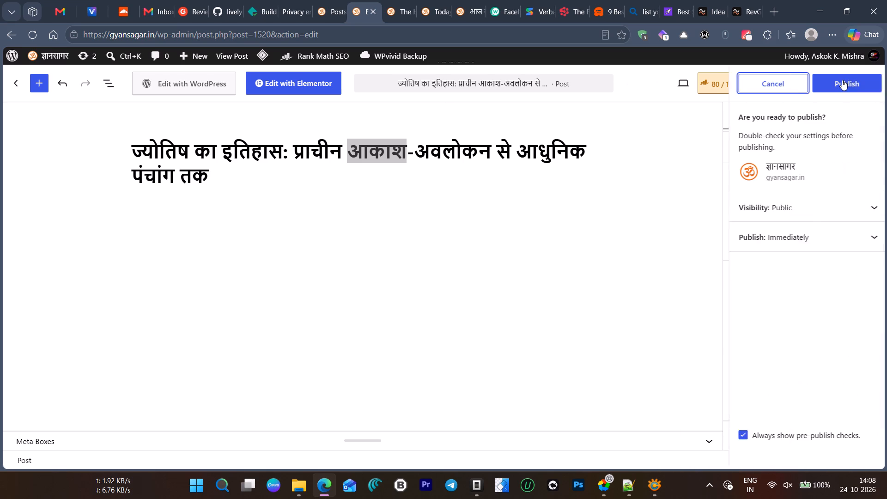
{"action": "left_click", "coordinate": [842, 80]}
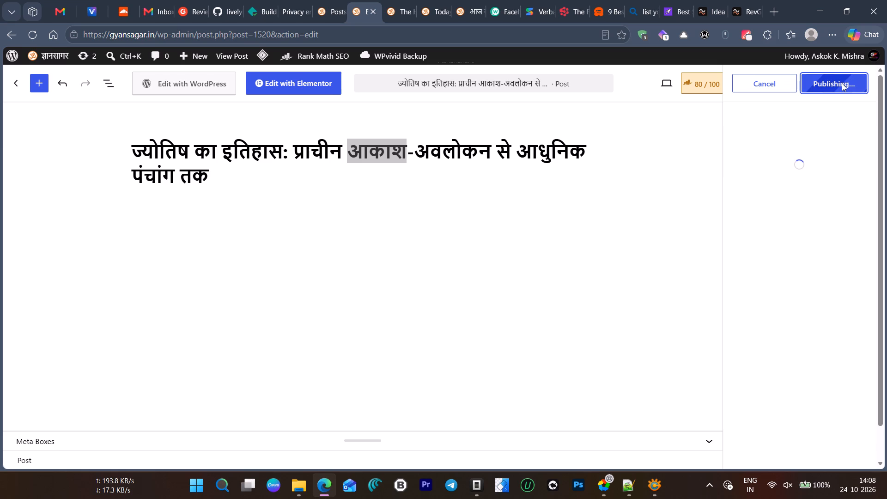
{"action": "scroll", "coordinate": [842, 83], "scroll_direction": "down", "scroll_amount": 1}
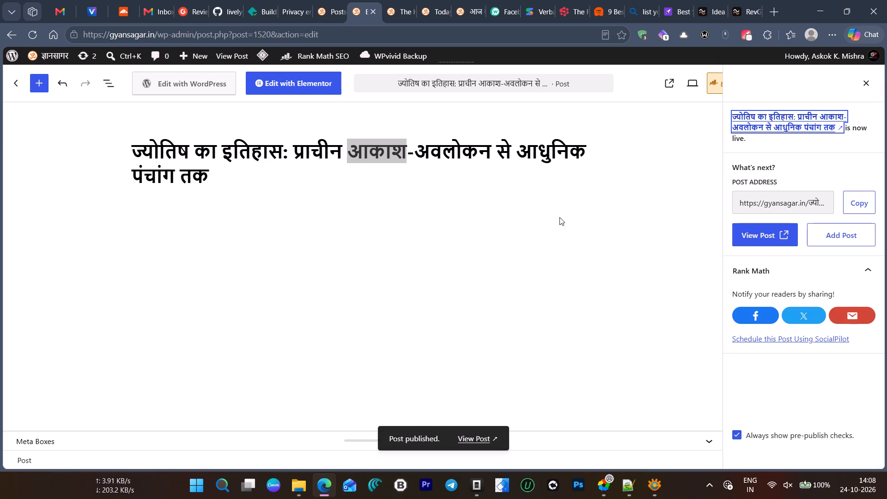
{"action": "left_click", "coordinate": [374, 9]}
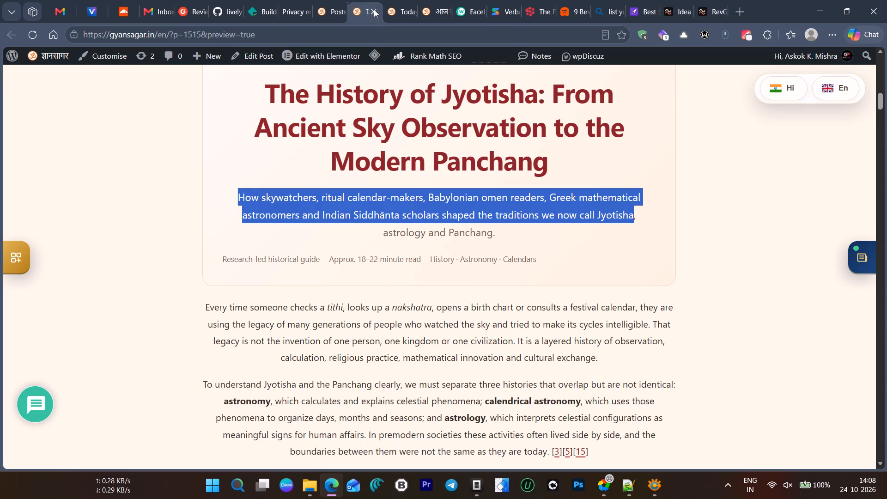
Look over the English Jyotisha history post preview and go from it to the site's home page.
{"action": "scroll", "coordinate": [333, 195], "scroll_direction": "down", "scroll_amount": 1}
{"action": "scroll", "coordinate": [329, 205], "scroll_direction": "up", "scroll_amount": 9}
{"action": "scroll", "coordinate": [329, 205], "scroll_direction": "down", "scroll_amount": 2}
{"action": "scroll", "coordinate": [329, 205], "scroll_direction": "up", "scroll_amount": 4}
{"action": "scroll", "coordinate": [329, 205], "scroll_direction": "down", "scroll_amount": 2}
{"action": "scroll", "coordinate": [329, 205], "scroll_direction": "up", "scroll_amount": 13}
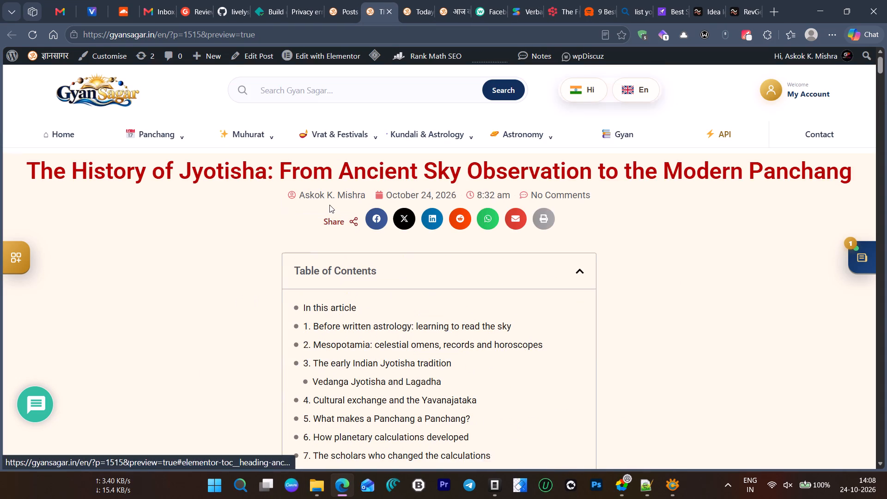
{"action": "scroll", "coordinate": [329, 205], "scroll_direction": "up", "scroll_amount": 5}
{"action": "left_click", "coordinate": [106, 86]}
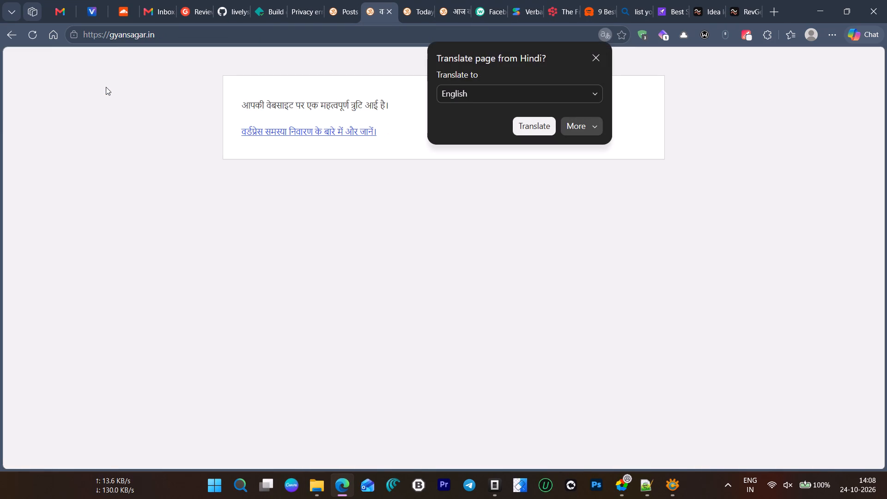
Examine the home page's error text and its linked WordPress troubleshooting page, and return to the home page.
{"action": "triple_click", "coordinate": [327, 102]}
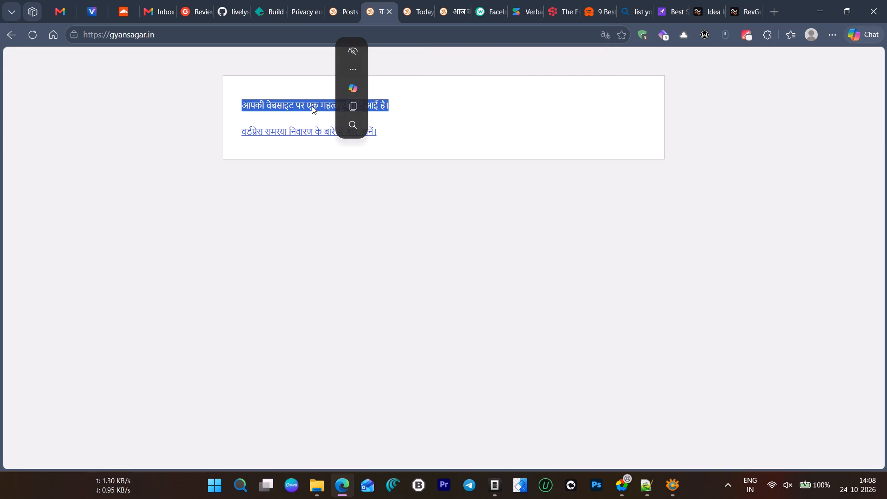
{"action": "right_click", "coordinate": [312, 105]}
{"action": "left_click", "coordinate": [334, 118]}
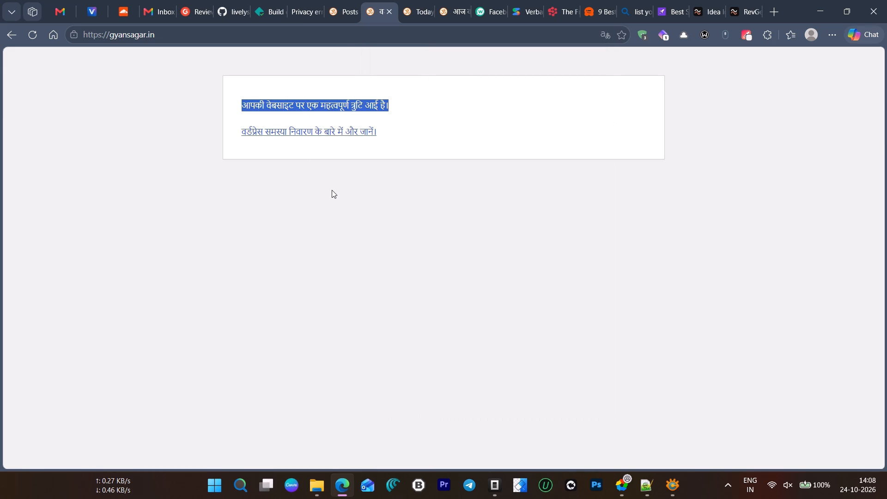
{"action": "left_click", "coordinate": [325, 129]}
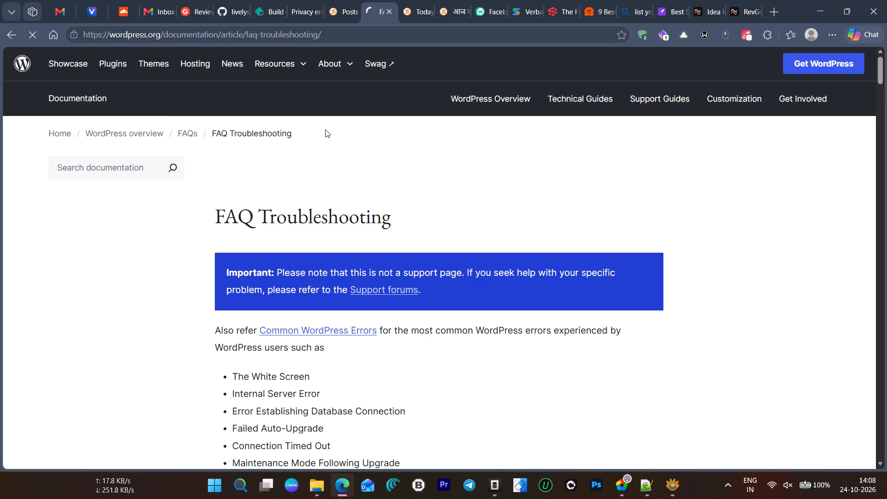
{"action": "left_click", "coordinate": [12, 31]}
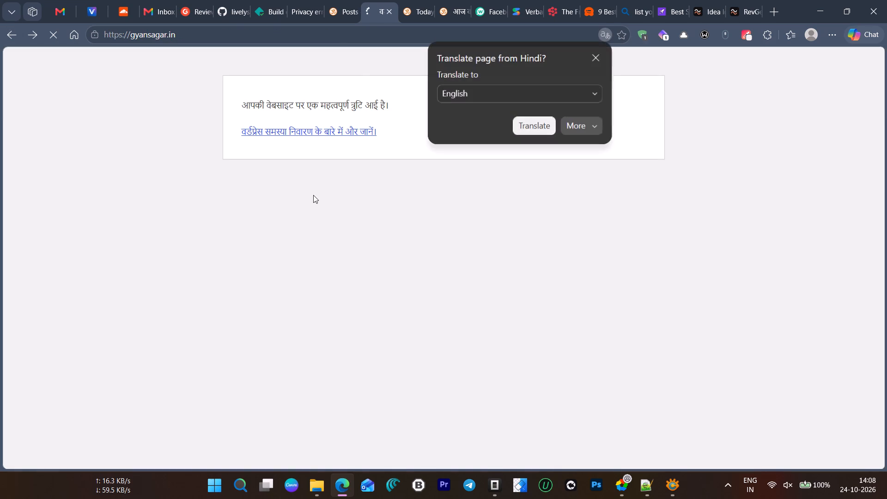
Update the Post Views Counter plugin to version 1.8.1 from the site's installed plugins.
{"action": "left_click", "coordinate": [348, 6]}
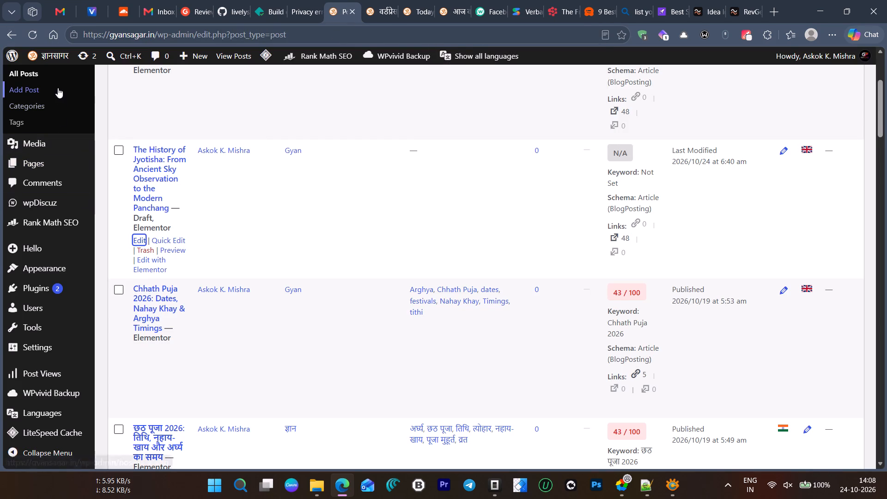
{"action": "scroll", "coordinate": [58, 87], "scroll_direction": "up", "scroll_amount": 5}
{"action": "left_click", "coordinate": [56, 82]}
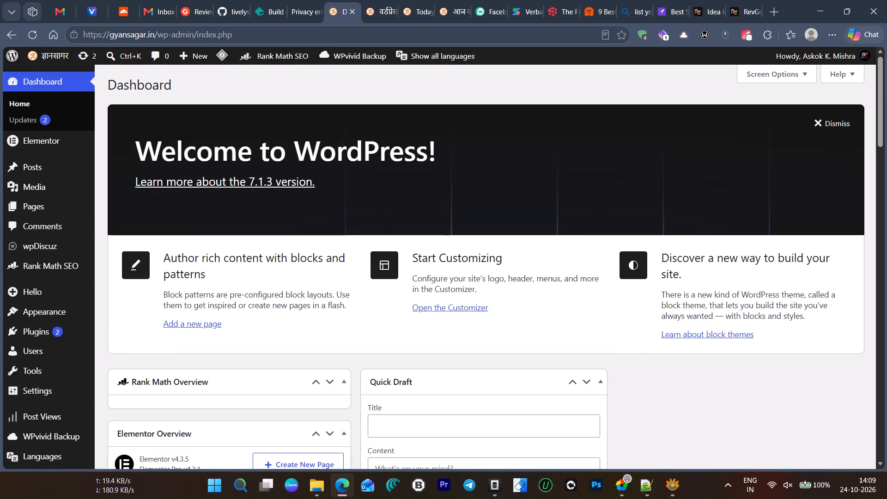
{"action": "left_click", "coordinate": [120, 332]}
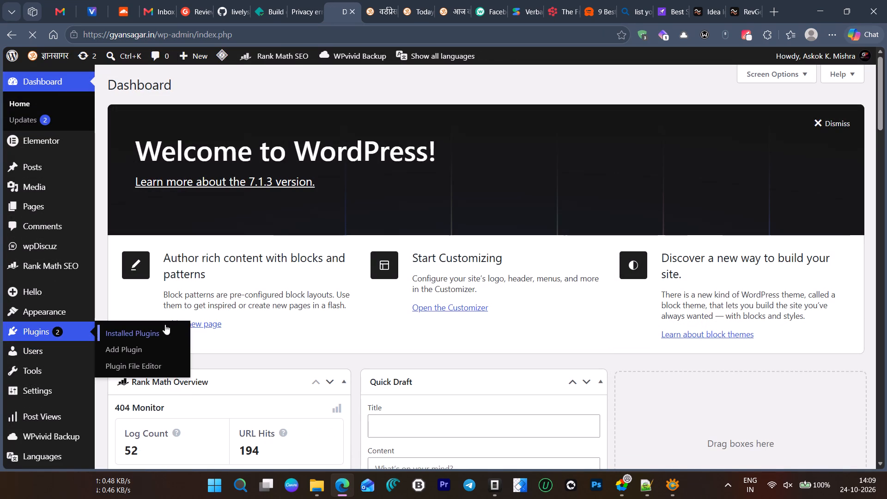
{"action": "scroll", "coordinate": [408, 277], "scroll_direction": "down", "scroll_amount": 4}
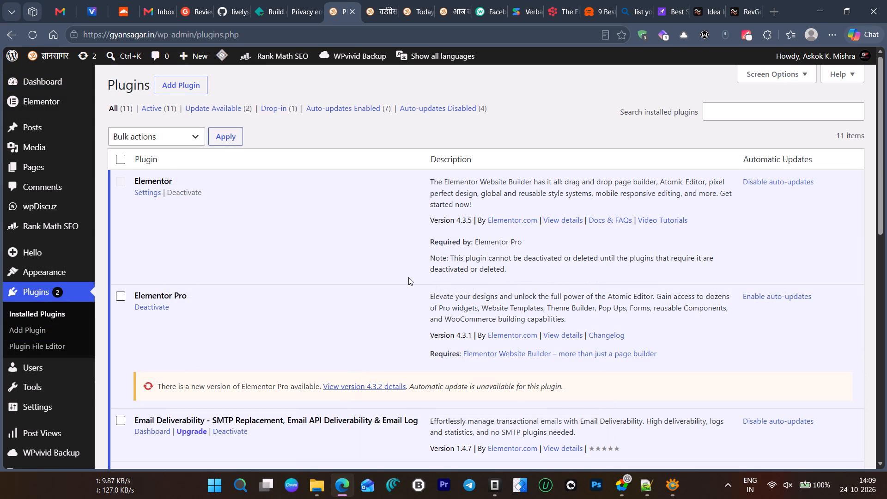
{"action": "scroll", "coordinate": [408, 277], "scroll_direction": "down", "scroll_amount": 3}
{"action": "scroll", "coordinate": [264, 450], "scroll_direction": "down", "scroll_amount": 5}
{"action": "scroll", "coordinate": [300, 347], "scroll_direction": "down", "scroll_amount": 4}
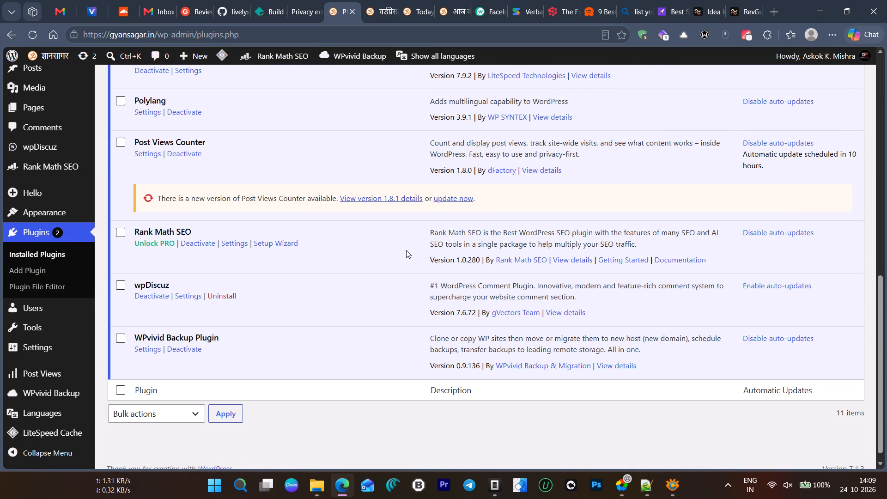
{"action": "left_click", "coordinate": [456, 196]}
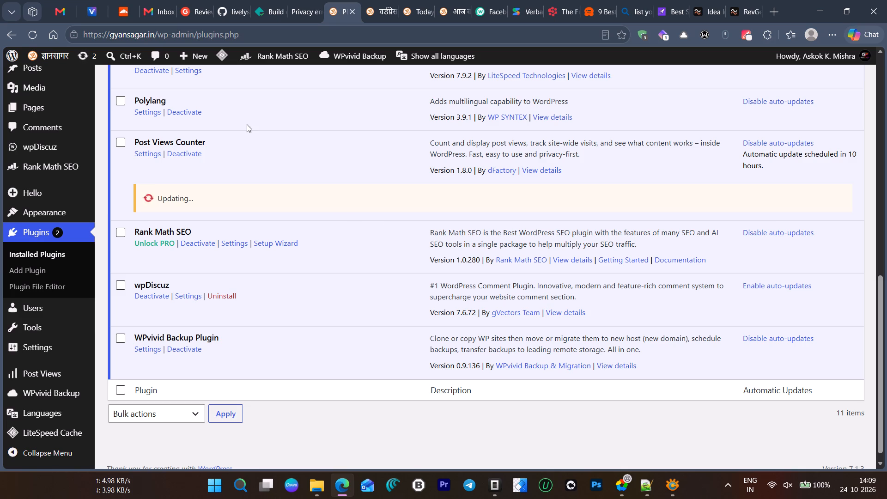
Purge all of the site's LiteSpeed caches.
{"action": "scroll", "coordinate": [245, 127], "scroll_direction": "up", "scroll_amount": 2}
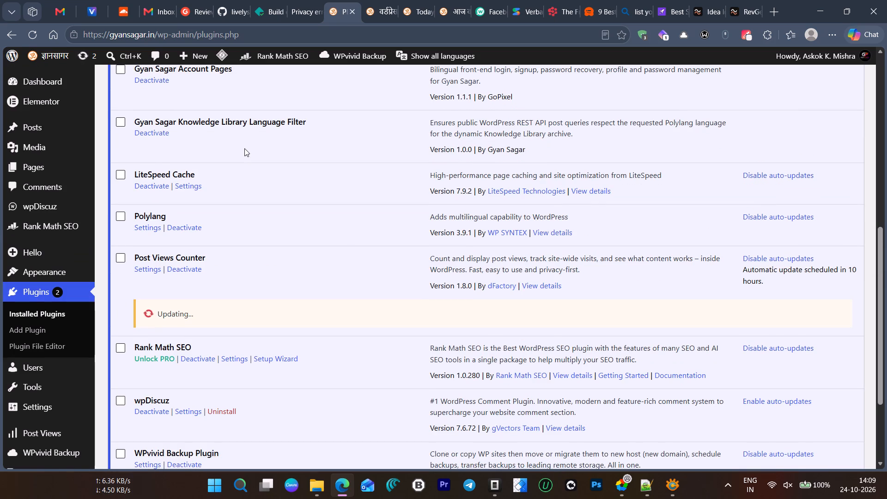
{"action": "scroll", "coordinate": [224, 228], "scroll_direction": "up", "scroll_amount": 2}
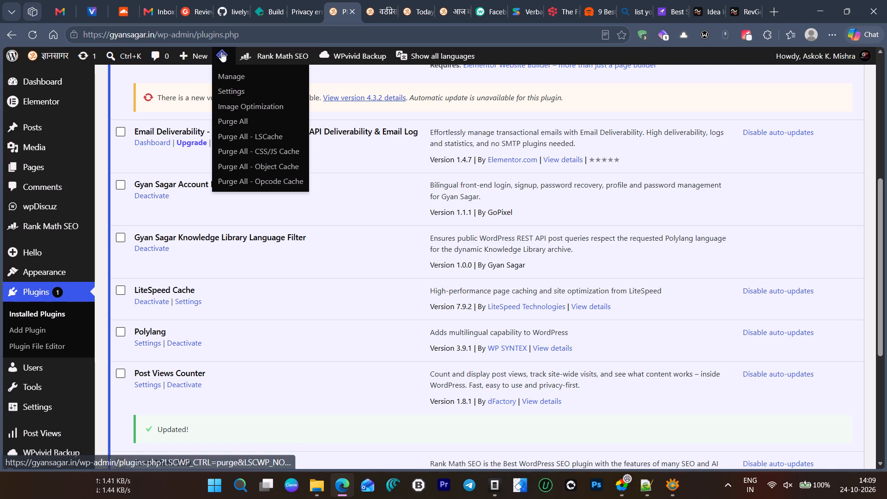
{"action": "left_click", "coordinate": [227, 119]}
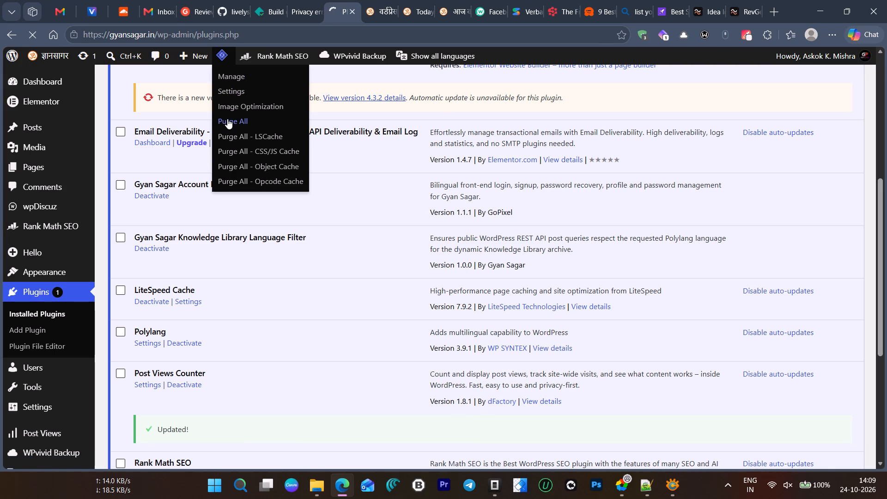
Reload the gyansagar.in home page to check whether it loads.
{"action": "left_click", "coordinate": [370, 5]}
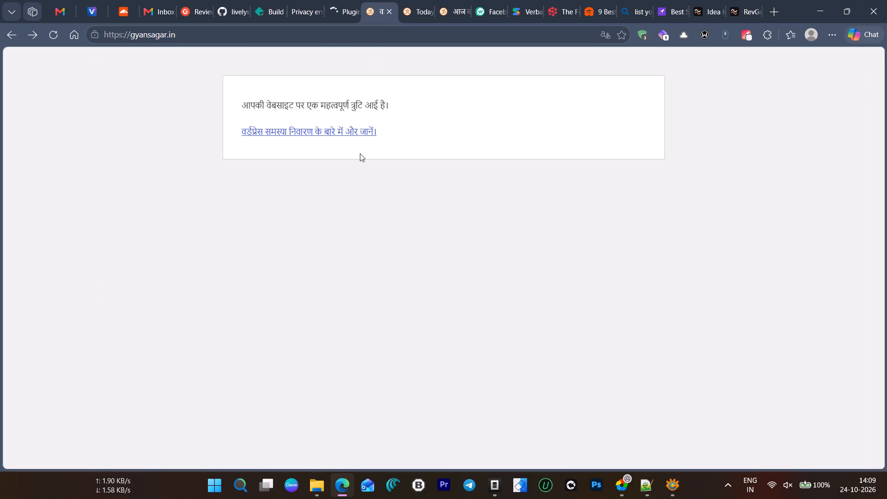
{"action": "left_click", "coordinate": [135, 37]}
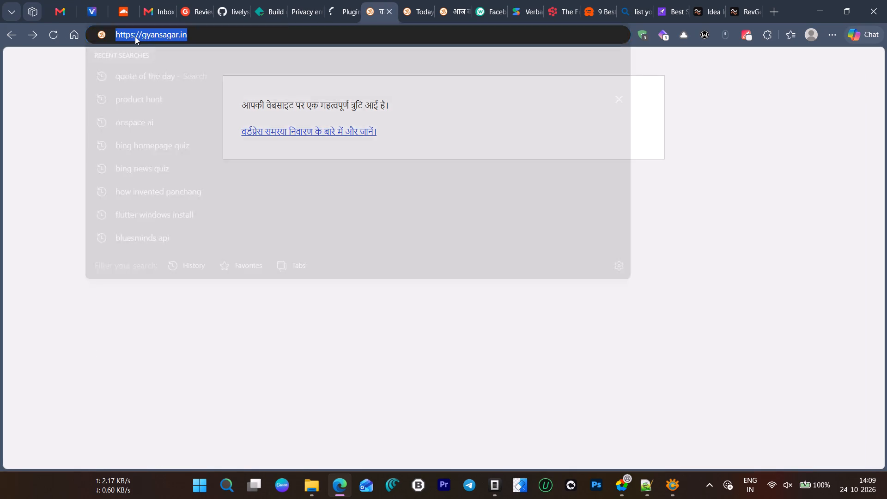
{"action": "key", "text": "Return"}
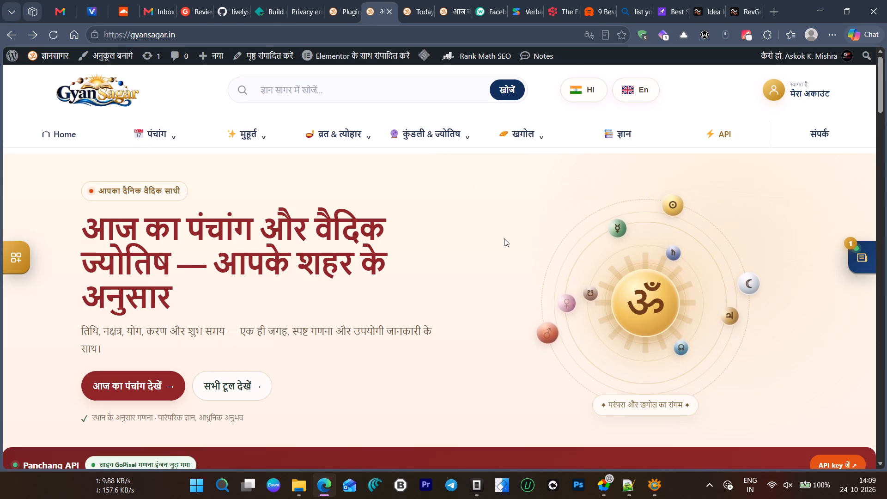
Open the site's ज्ञान section and examine the Hindi Jyotisha history post's card among the listed articles.
{"action": "left_click", "coordinate": [622, 133]}
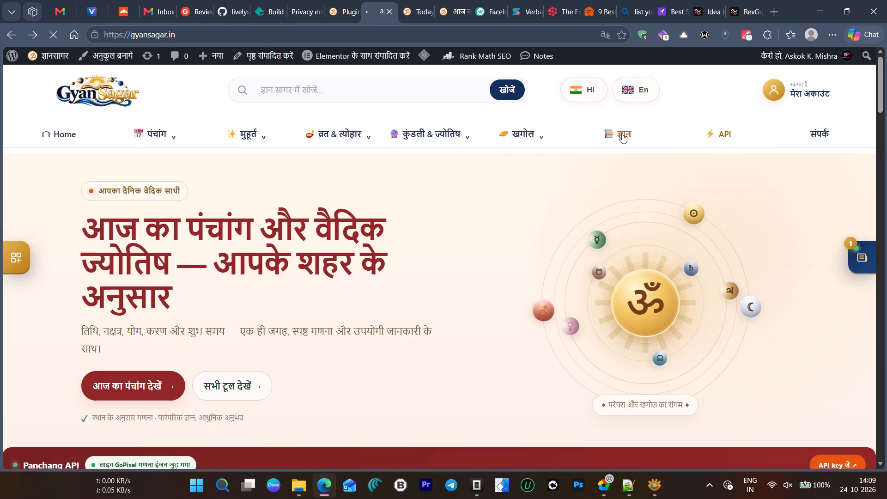
{"action": "scroll", "coordinate": [438, 240], "scroll_direction": "down", "scroll_amount": 7}
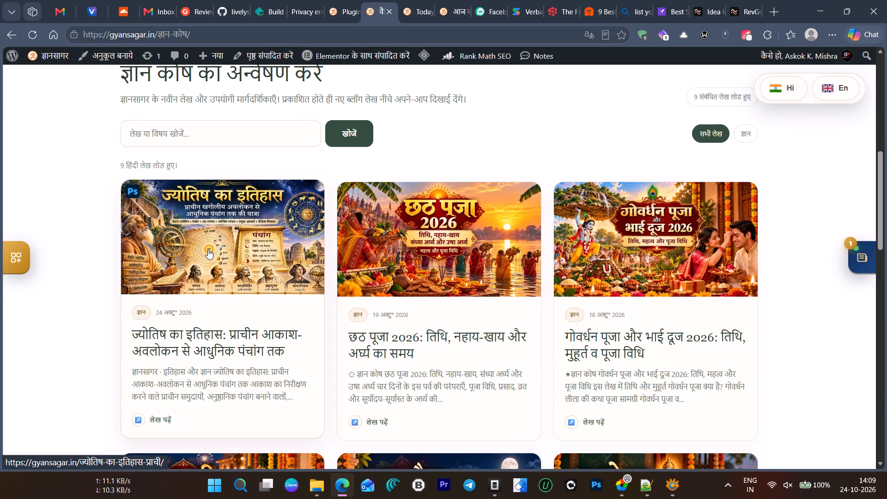
{"action": "scroll", "coordinate": [255, 233], "scroll_direction": "down", "scroll_amount": 1}
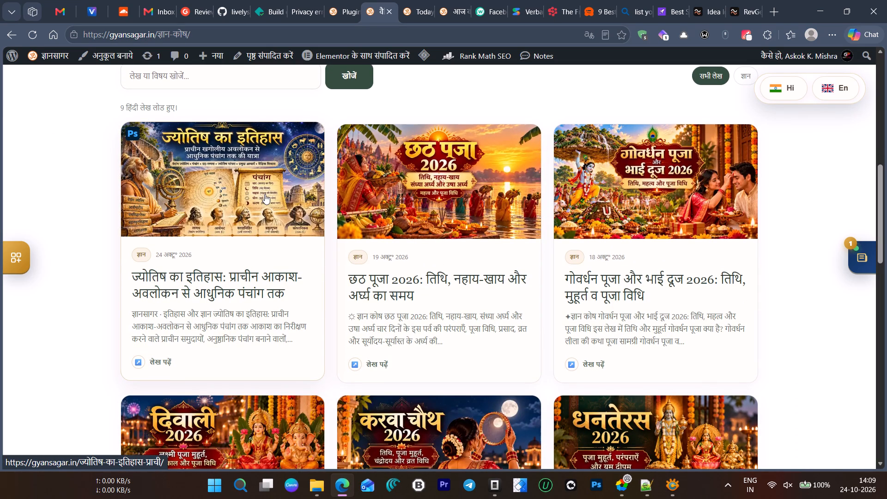
{"action": "scroll", "coordinate": [265, 194], "scroll_direction": "up", "scroll_amount": 6}
{"action": "scroll", "coordinate": [406, 195], "scroll_direction": "up", "scroll_amount": 7}
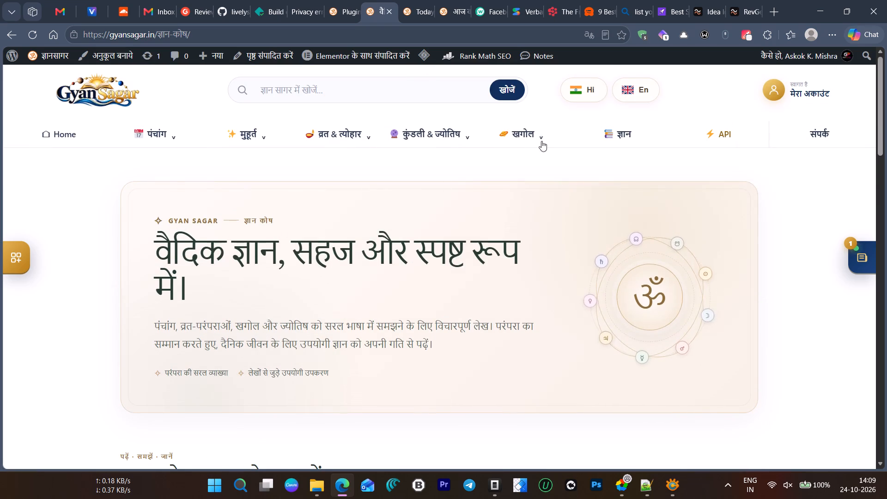
Switch the knowledge library to English and open the article The History of Jyotisha: From Ancient Sky Observation to the Modern Panchang.
{"action": "left_click", "coordinate": [640, 88]}
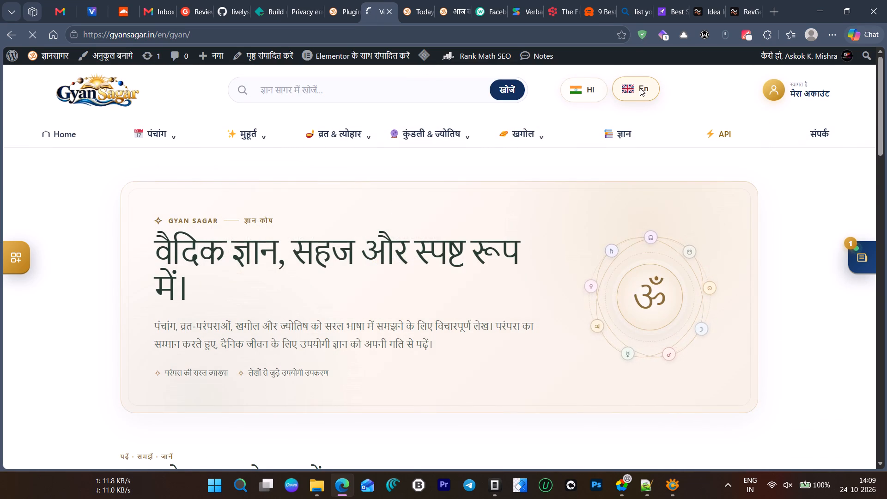
{"action": "scroll", "coordinate": [362, 238], "scroll_direction": "down", "scroll_amount": 7}
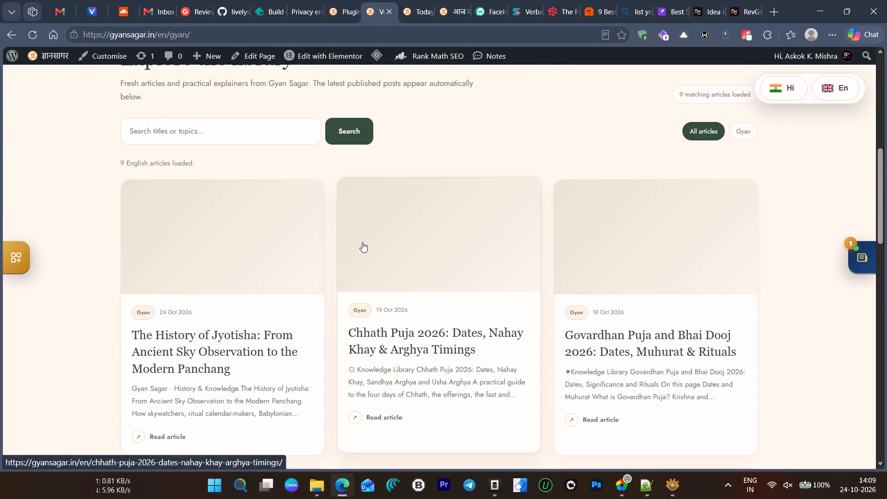
{"action": "left_click", "coordinate": [249, 233]}
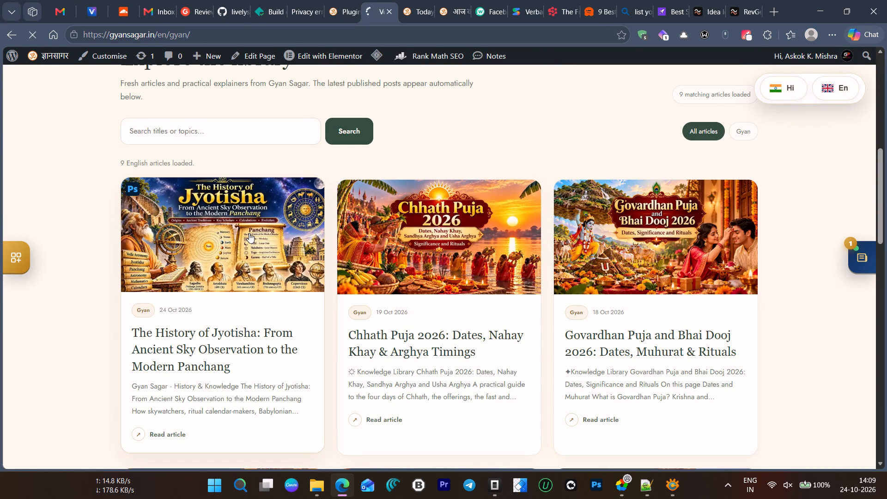
Examine the live English Jyotisha history article from its featured image down to the author box and article rating, and close it.
{"action": "scroll", "coordinate": [365, 298], "scroll_direction": "down", "scroll_amount": 7}
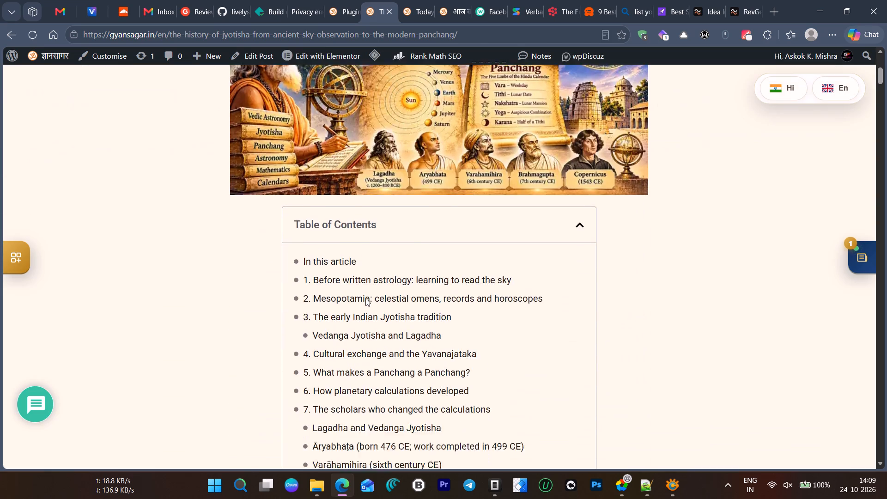
{"action": "scroll", "coordinate": [365, 298], "scroll_direction": "down", "scroll_amount": 16}
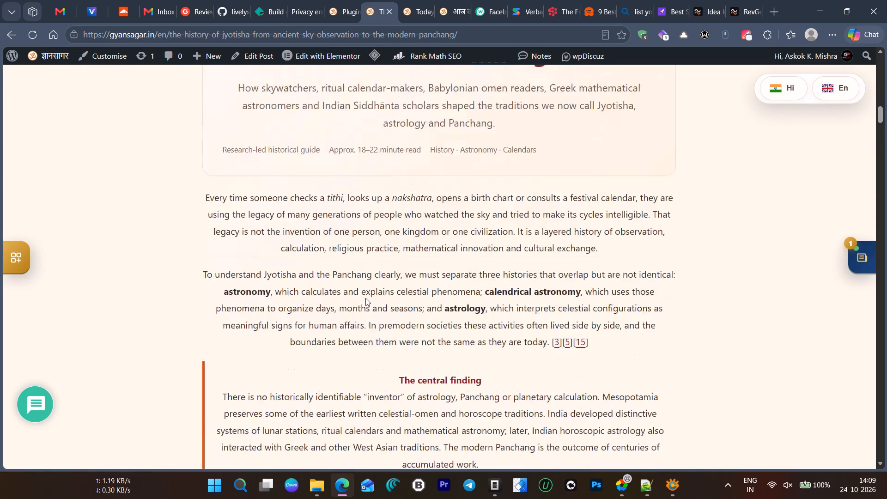
{"action": "scroll", "coordinate": [365, 298], "scroll_direction": "down", "scroll_amount": 14}
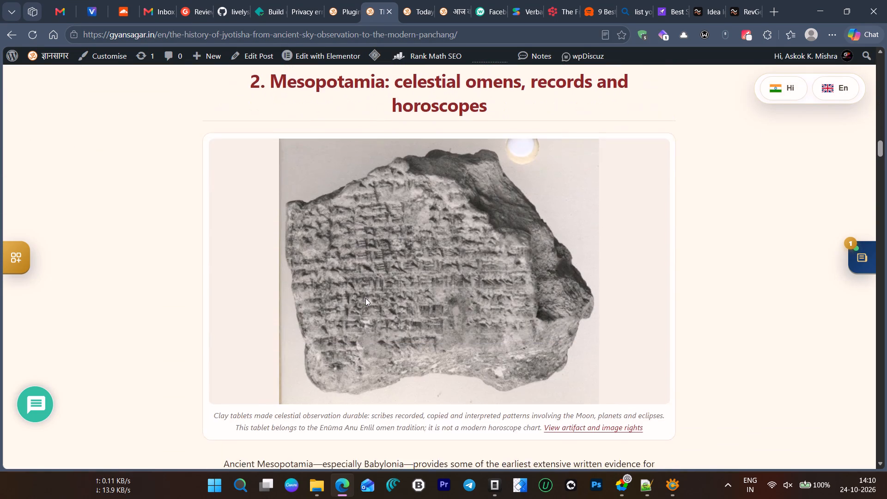
{"action": "scroll", "coordinate": [365, 298], "scroll_direction": "down", "scroll_amount": 3}
{"action": "scroll", "coordinate": [365, 298], "scroll_direction": "up", "scroll_amount": 1}
{"action": "scroll", "coordinate": [365, 298], "scroll_direction": "down", "scroll_amount": 2}
{"action": "scroll", "coordinate": [365, 298], "scroll_direction": "down", "scroll_amount": 20}
{"action": "scroll", "coordinate": [365, 301], "scroll_direction": "up", "scroll_amount": 1}
{"action": "scroll", "coordinate": [365, 301], "scroll_direction": "down", "scroll_amount": 5}
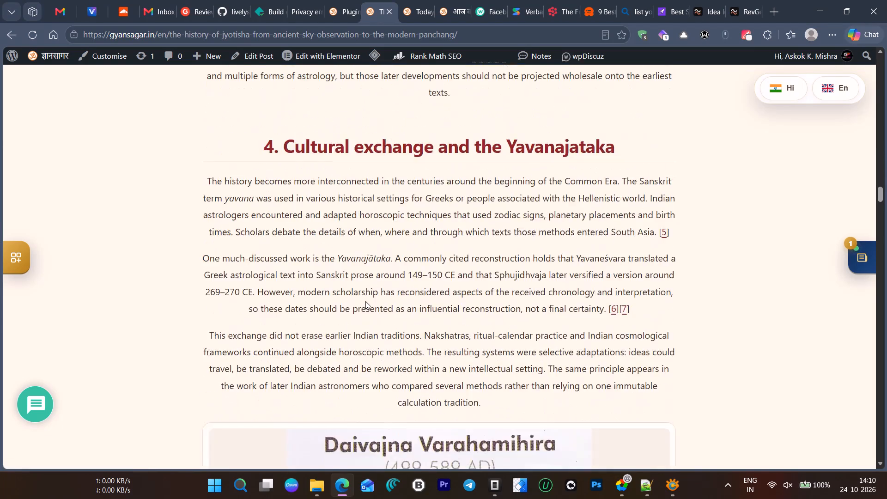
{"action": "scroll", "coordinate": [365, 301], "scroll_direction": "down", "scroll_amount": 20}
{"action": "scroll", "coordinate": [365, 301], "scroll_direction": "down", "scroll_amount": 7}
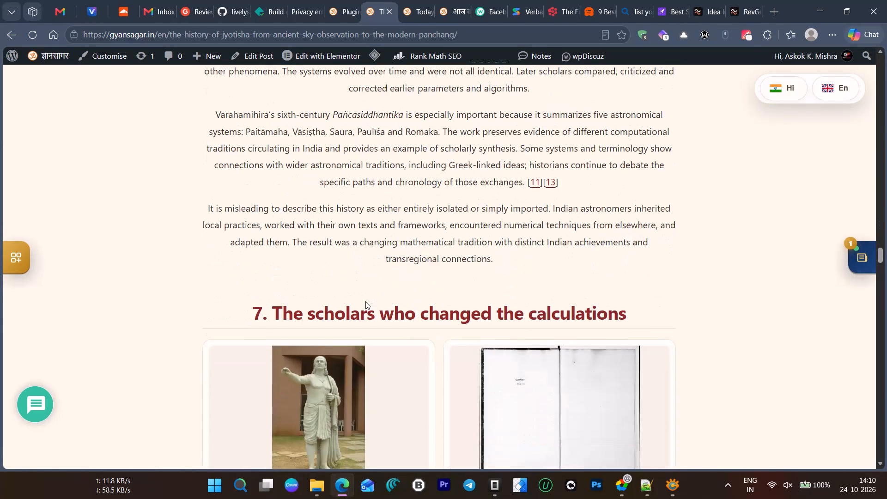
{"action": "scroll", "coordinate": [365, 301], "scroll_direction": "down", "scroll_amount": 20}
{"action": "scroll", "coordinate": [365, 301], "scroll_direction": "down", "scroll_amount": 9}
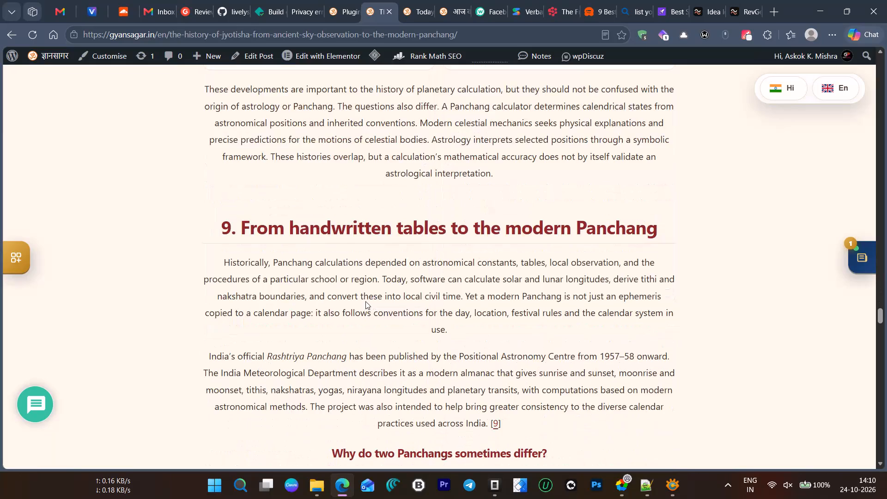
{"action": "scroll", "coordinate": [365, 301], "scroll_direction": "down", "scroll_amount": 15}
{"action": "scroll", "coordinate": [365, 301], "scroll_direction": "down", "scroll_amount": 6}
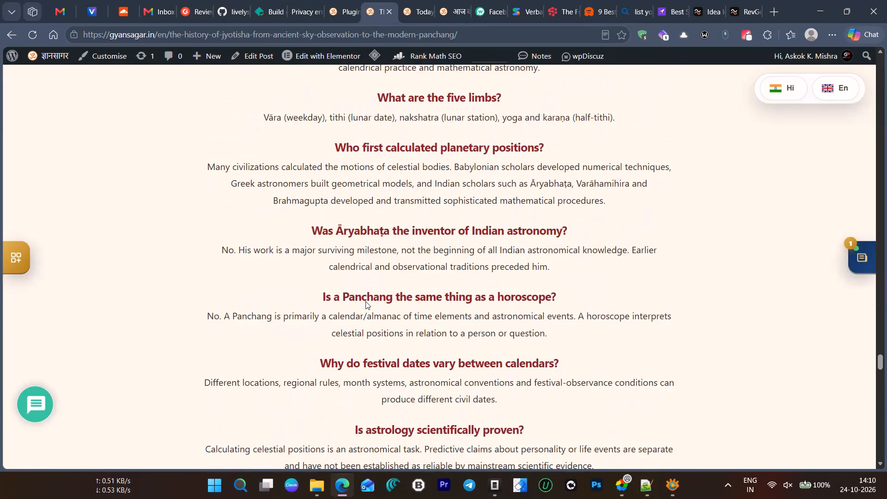
{"action": "scroll", "coordinate": [365, 301], "scroll_direction": "down", "scroll_amount": 15}
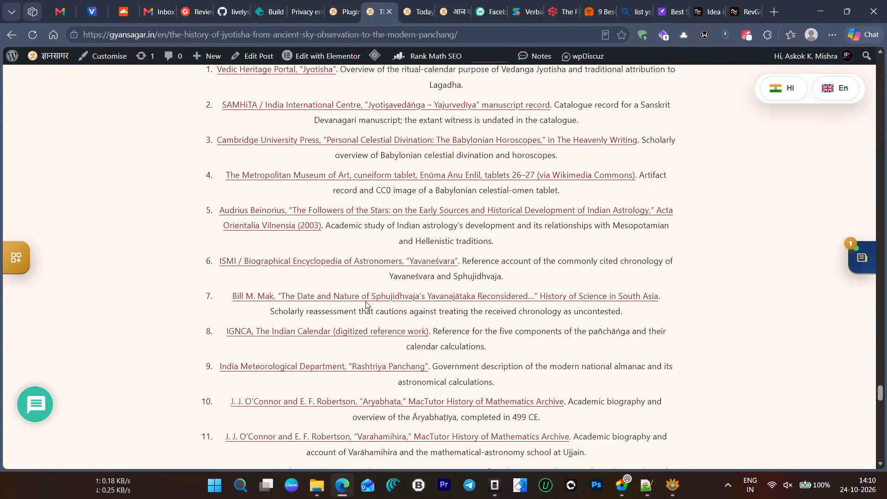
{"action": "scroll", "coordinate": [365, 301], "scroll_direction": "down", "scroll_amount": 15}
{"action": "scroll", "coordinate": [365, 301], "scroll_direction": "up", "scroll_amount": 1}
{"action": "scroll", "coordinate": [365, 301], "scroll_direction": "down", "scroll_amount": 3}
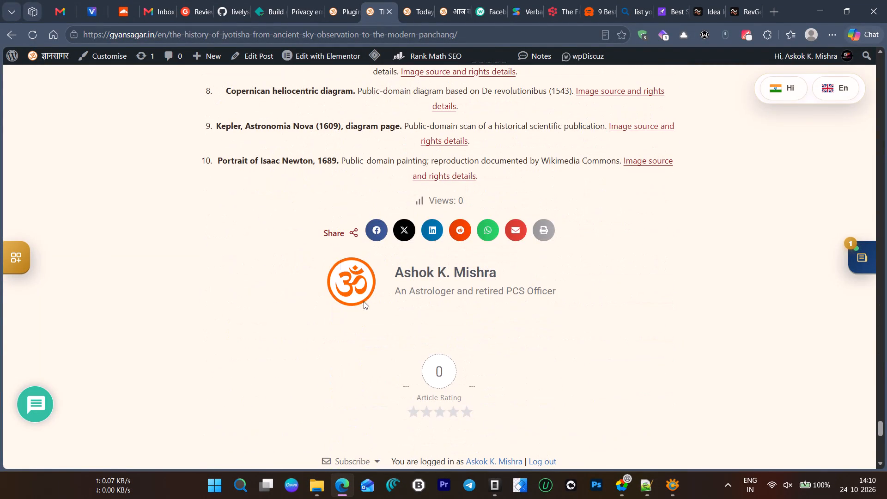
{"action": "left_click", "coordinate": [392, 8]}
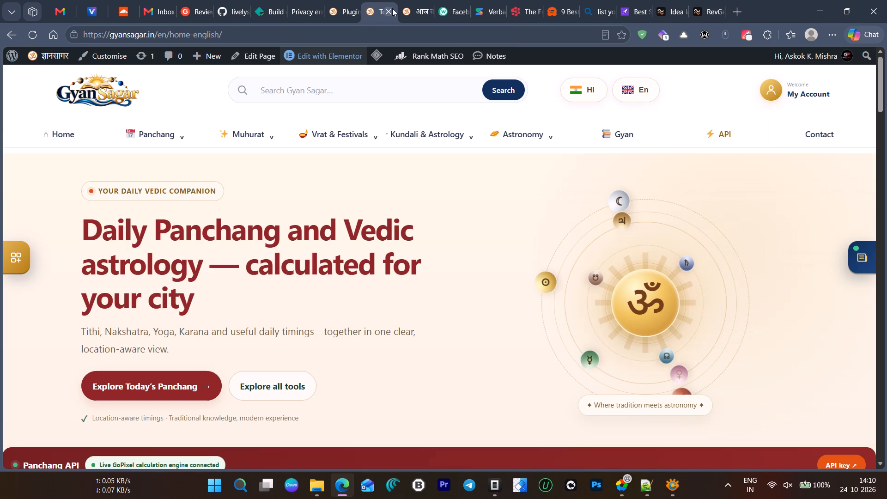
Start a manual WPvivid backup of Database + Files (WordPress Files), sent to the Google Drive remote storage.
{"action": "left_click", "coordinate": [335, 1]}
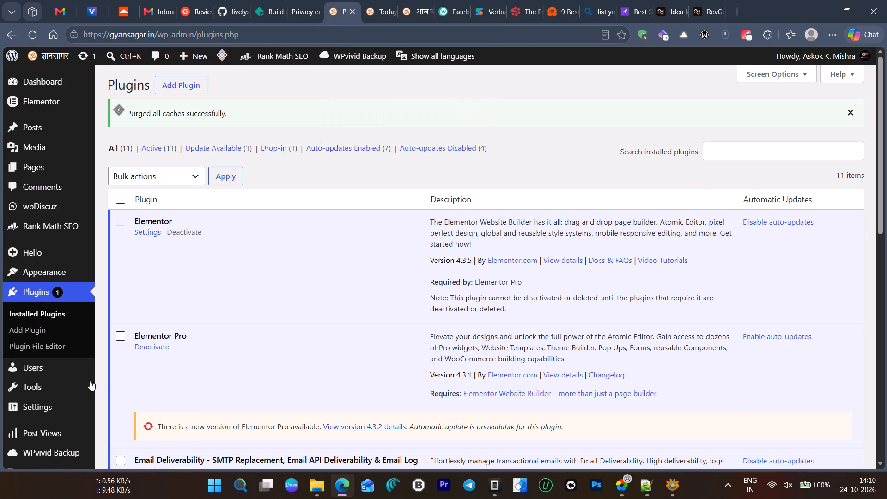
{"action": "scroll", "coordinate": [89, 381], "scroll_direction": "down", "scroll_amount": 4}
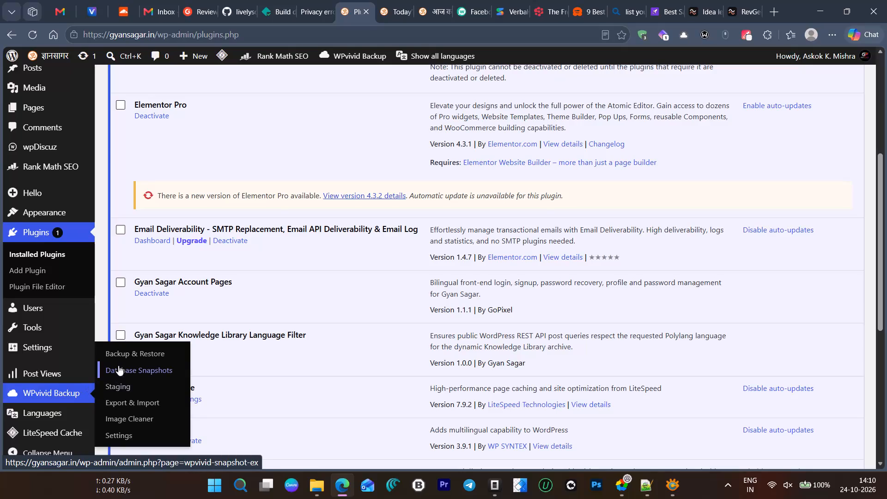
{"action": "left_click", "coordinate": [123, 355]}
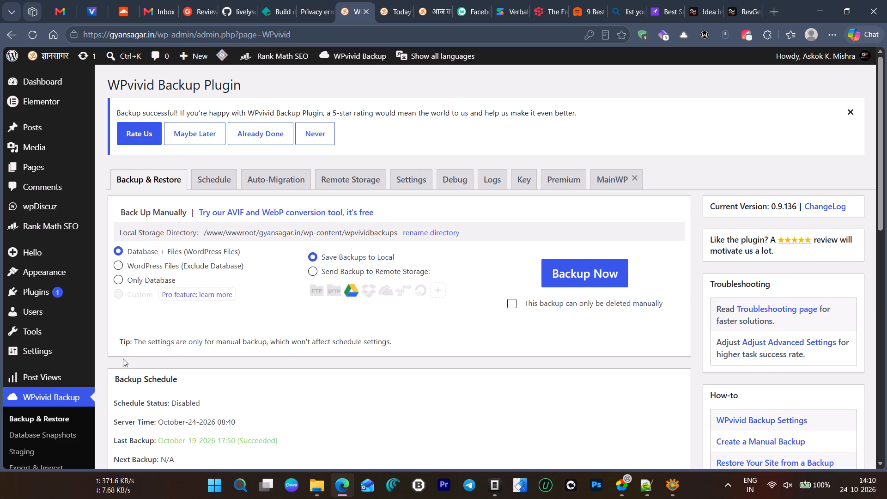
{"action": "left_click", "coordinate": [314, 268]}
{"action": "left_click", "coordinate": [574, 264]}
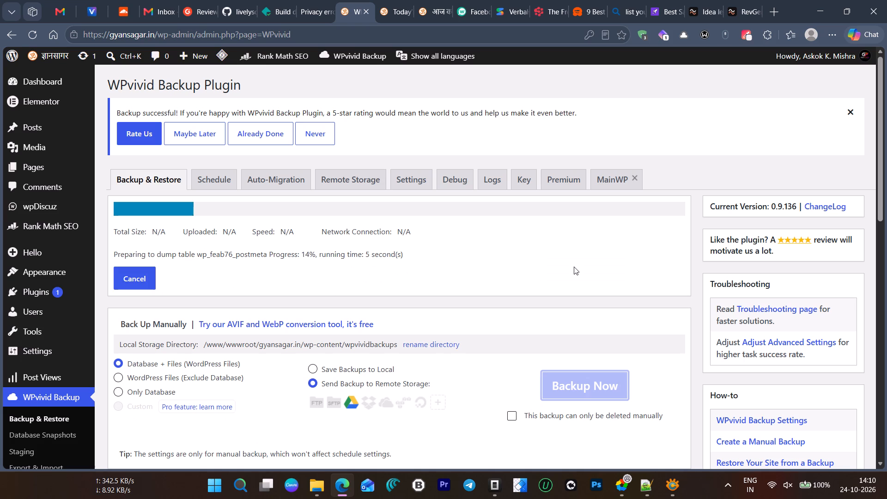
Examine the list of stored backups and follow the running backup's progress until it ends.
{"action": "scroll", "coordinate": [575, 279], "scroll_direction": "down", "scroll_amount": 4}
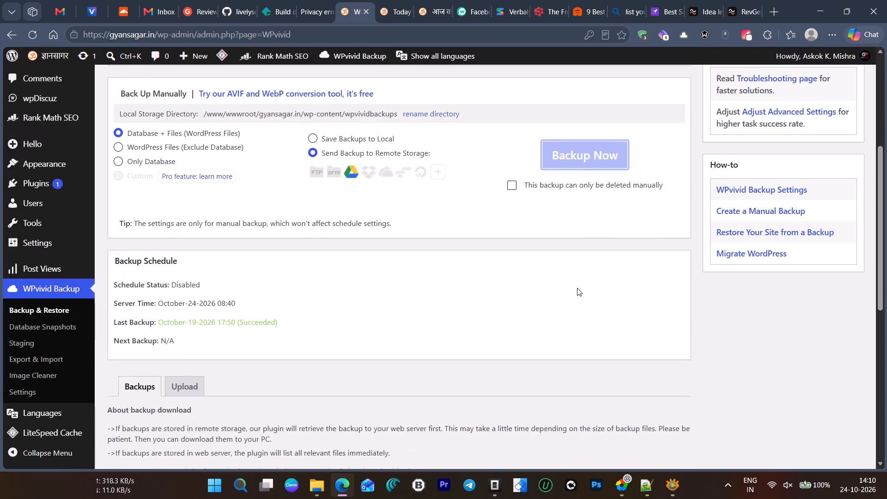
{"action": "scroll", "coordinate": [577, 288], "scroll_direction": "down", "scroll_amount": 4}
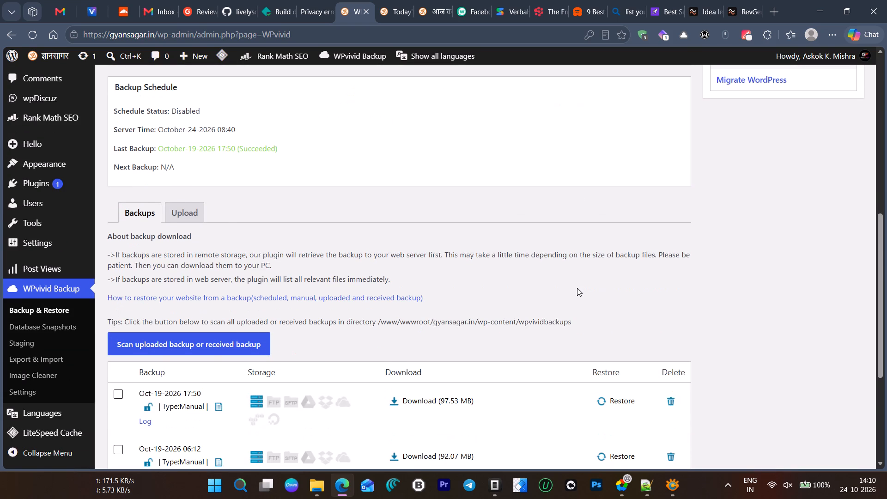
{"action": "scroll", "coordinate": [577, 288], "scroll_direction": "down", "scroll_amount": 1}
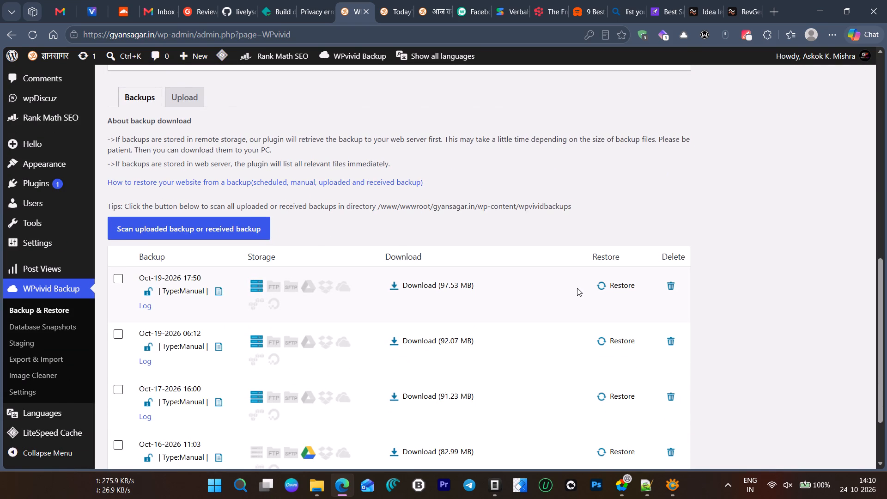
{"action": "scroll", "coordinate": [577, 288], "scroll_direction": "up", "scroll_amount": 7}
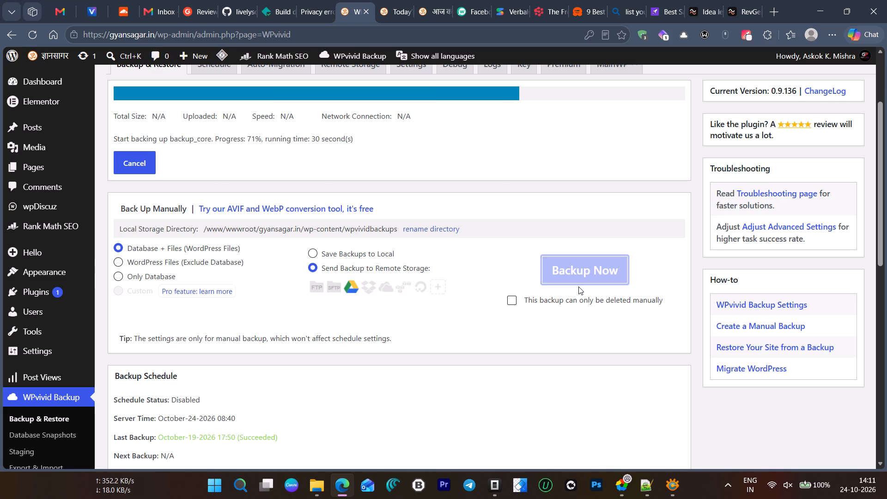
{"action": "scroll", "coordinate": [578, 286], "scroll_direction": "up", "scroll_amount": 2}
{"action": "scroll", "coordinate": [578, 286], "scroll_direction": "down", "scroll_amount": 7}
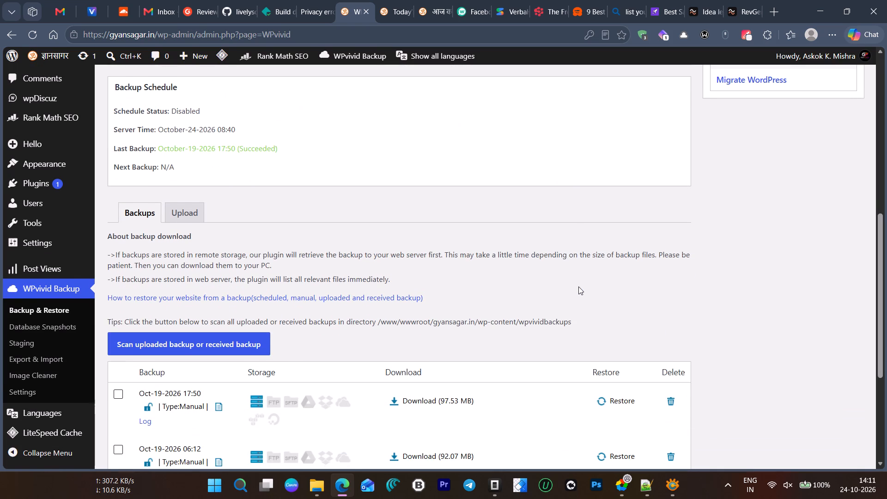
{"action": "scroll", "coordinate": [578, 286], "scroll_direction": "up", "scroll_amount": 6}
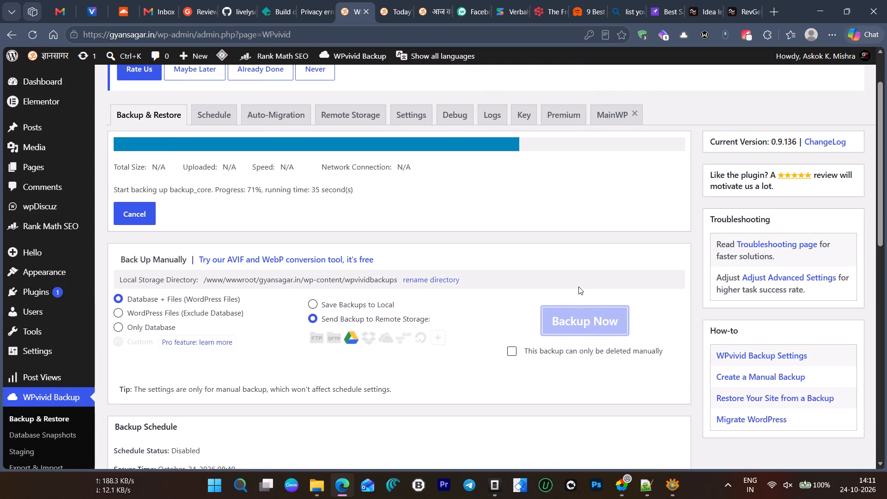
{"action": "scroll", "coordinate": [578, 286], "scroll_direction": "up", "scroll_amount": 1}
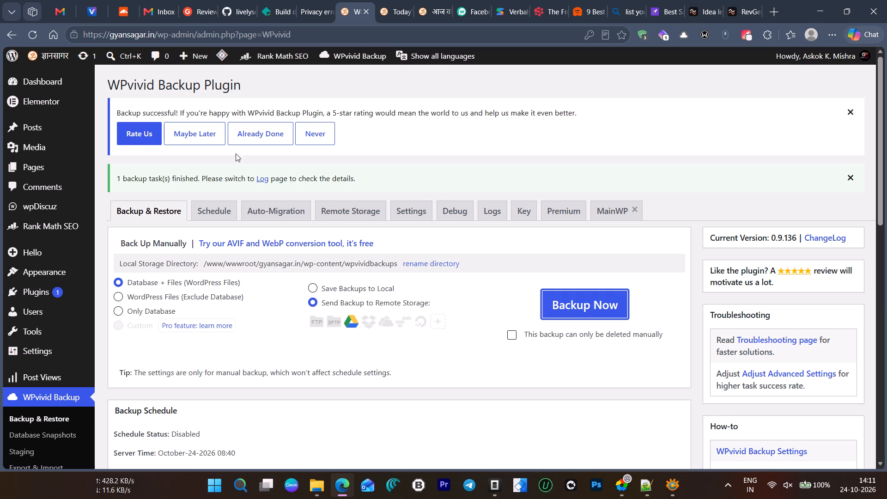
Dismiss WPvivid's 5-star rating request as already done.
{"action": "left_click", "coordinate": [265, 135]}
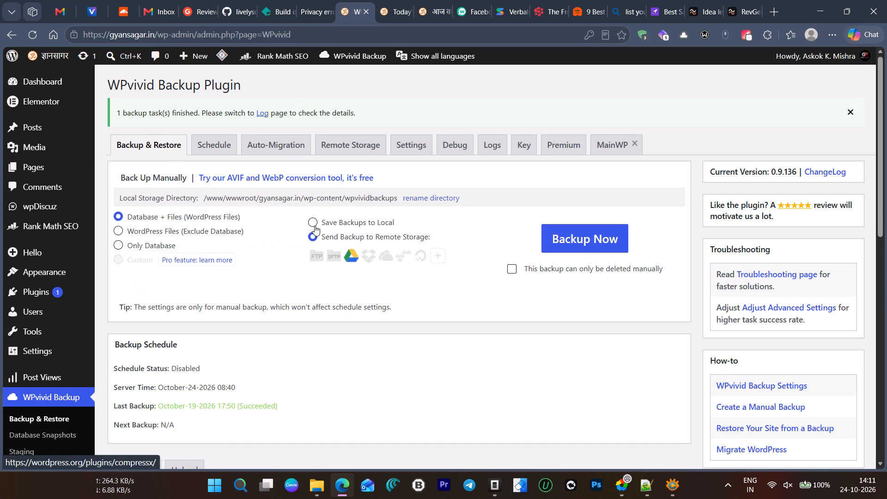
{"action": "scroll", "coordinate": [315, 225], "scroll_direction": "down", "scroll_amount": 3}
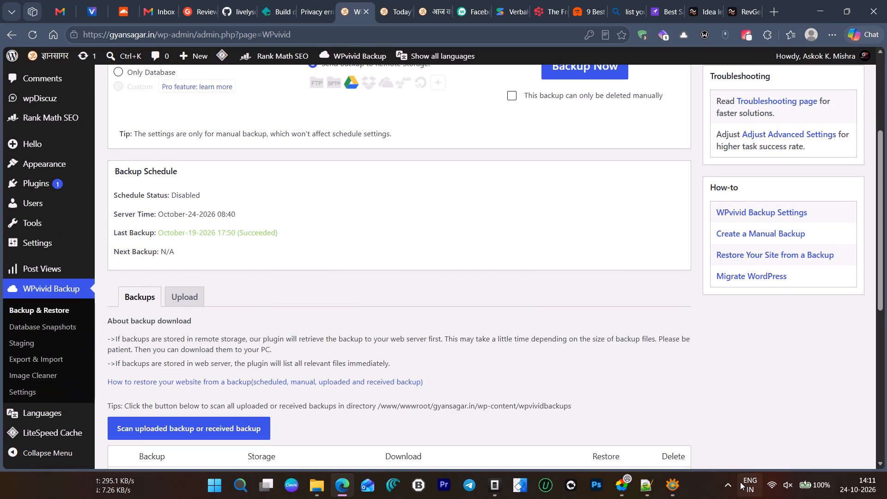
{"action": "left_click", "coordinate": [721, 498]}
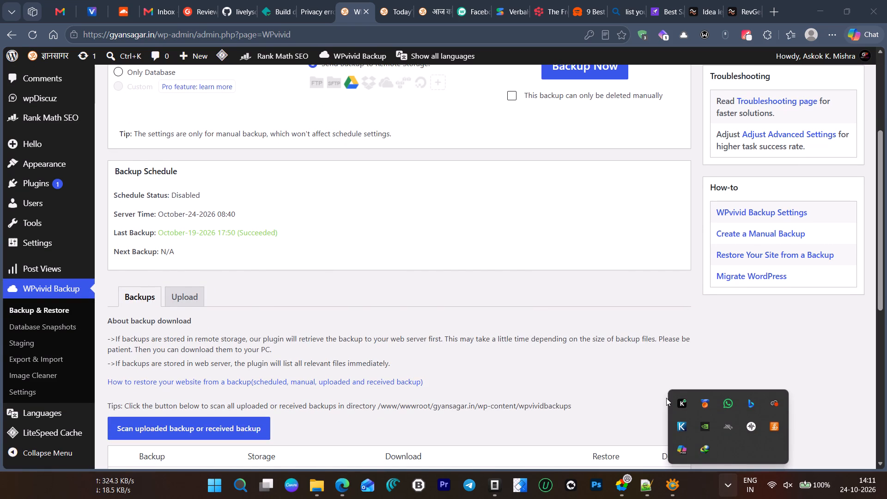
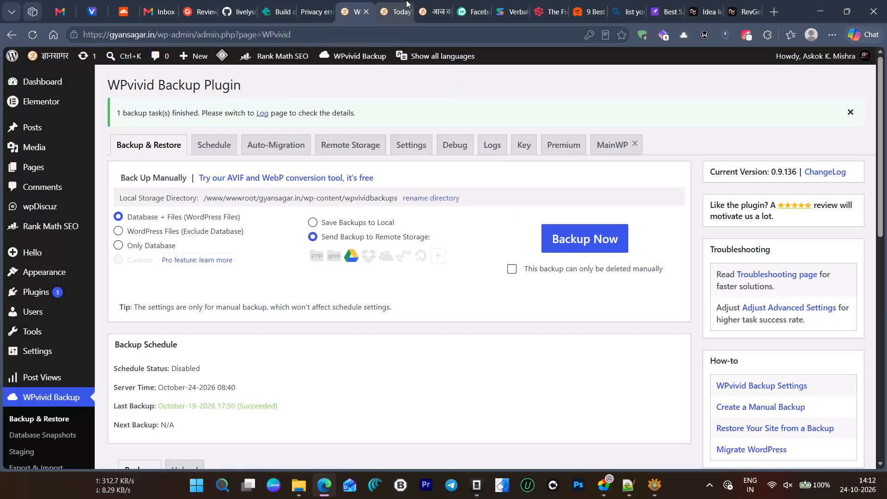
Examine the live English Gyan Sagar home page from the hero section through the Panchang and festival listings to the FAQ and footer.
{"action": "left_click", "coordinate": [404, 0]}
{"action": "scroll", "coordinate": [371, 259], "scroll_direction": "down", "scroll_amount": 6}
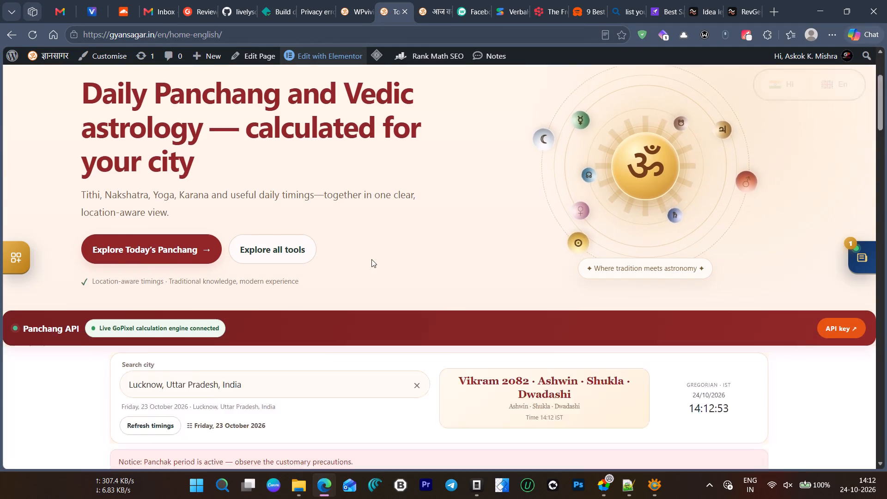
{"action": "scroll", "coordinate": [371, 259], "scroll_direction": "down", "scroll_amount": 14}
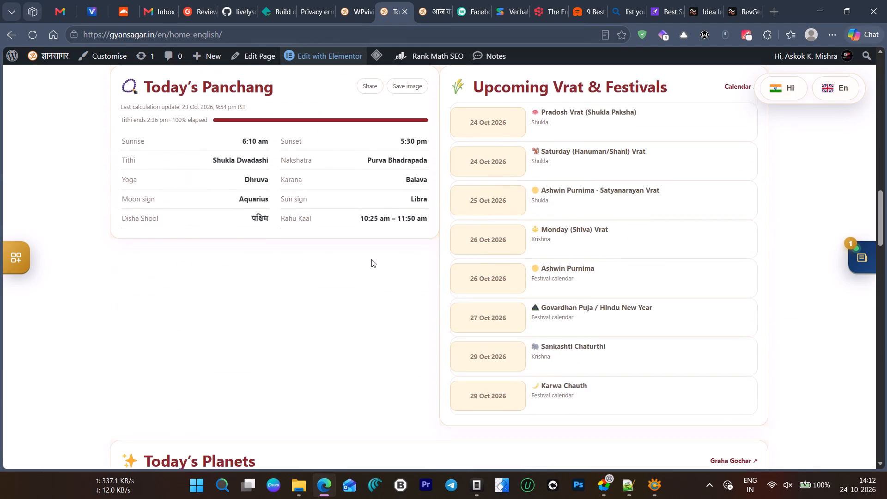
{"action": "scroll", "coordinate": [371, 259], "scroll_direction": "down", "scroll_amount": 20}
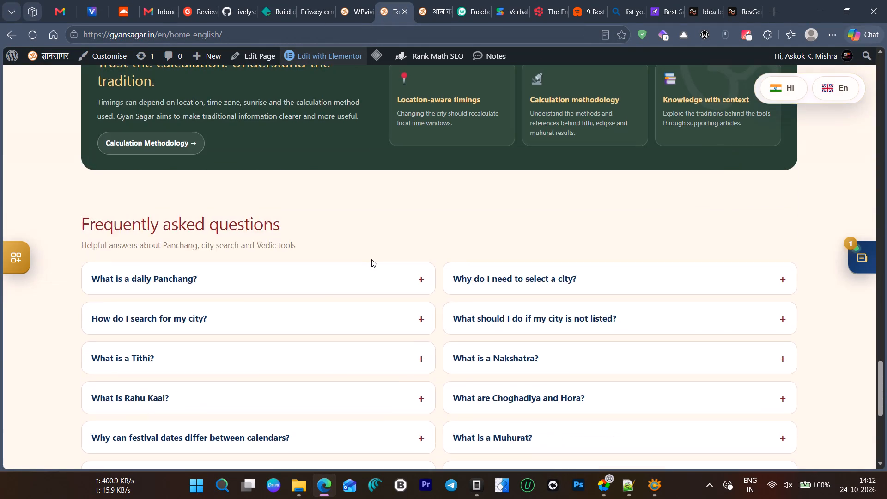
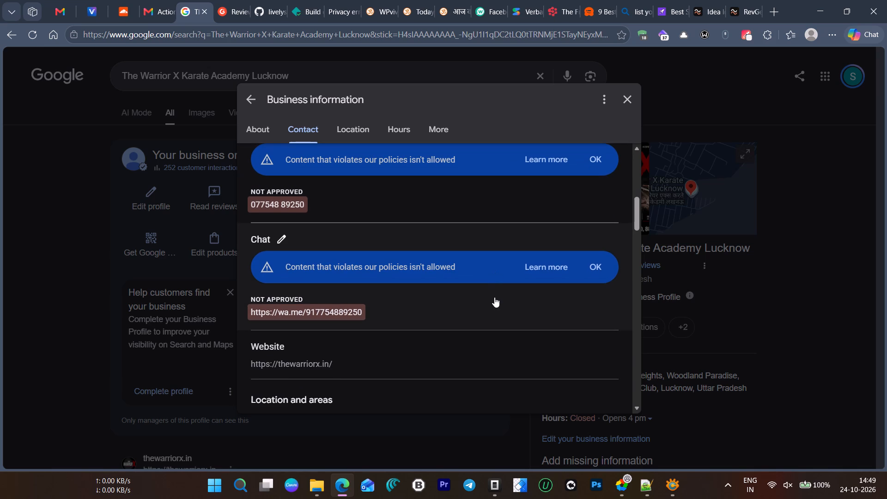
Examine the karate academy's Google business information, from the contact details through location, opening hours and additional attributes, and recheck the contact section.
{"action": "scroll", "coordinate": [494, 297], "scroll_direction": "down", "scroll_amount": 2}
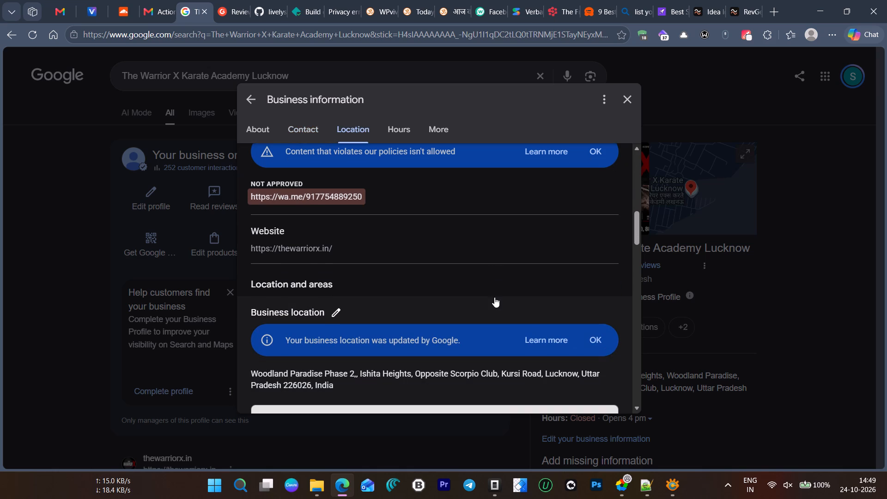
{"action": "scroll", "coordinate": [494, 297], "scroll_direction": "down", "scroll_amount": 6}
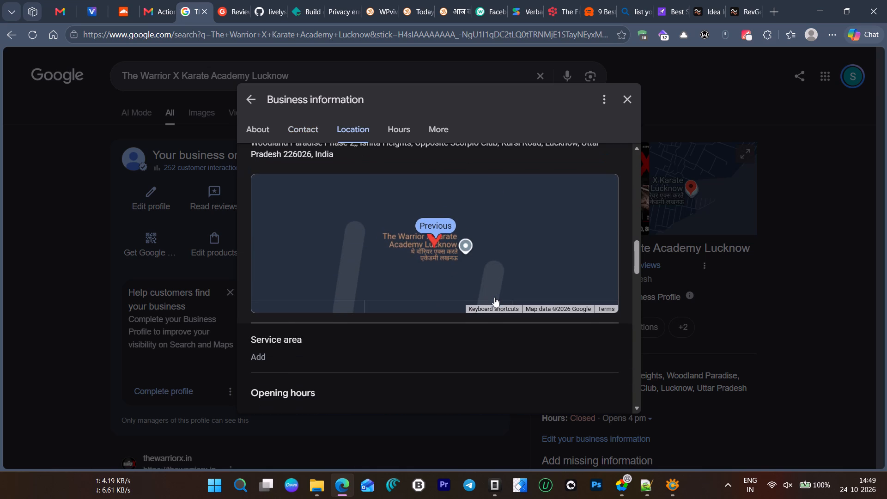
{"action": "scroll", "coordinate": [494, 297], "scroll_direction": "down", "scroll_amount": 19}
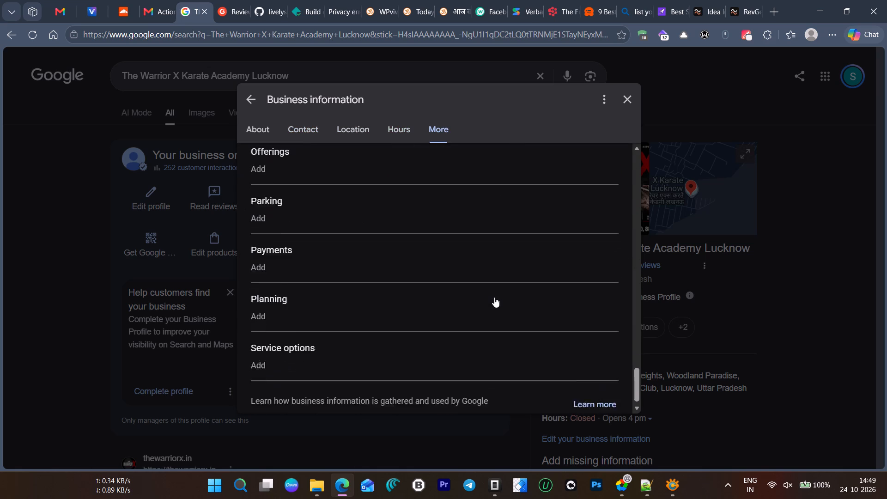
{"action": "scroll", "coordinate": [494, 297], "scroll_direction": "down", "scroll_amount": 4}
{"action": "scroll", "coordinate": [494, 297], "scroll_direction": "up", "scroll_amount": 3}
{"action": "scroll", "coordinate": [494, 297], "scroll_direction": "down", "scroll_amount": 1}
{"action": "scroll", "coordinate": [494, 297], "scroll_direction": "up", "scroll_amount": 10}
{"action": "scroll", "coordinate": [494, 297], "scroll_direction": "down", "scroll_amount": 1}
{"action": "scroll", "coordinate": [494, 297], "scroll_direction": "up", "scroll_amount": 9}
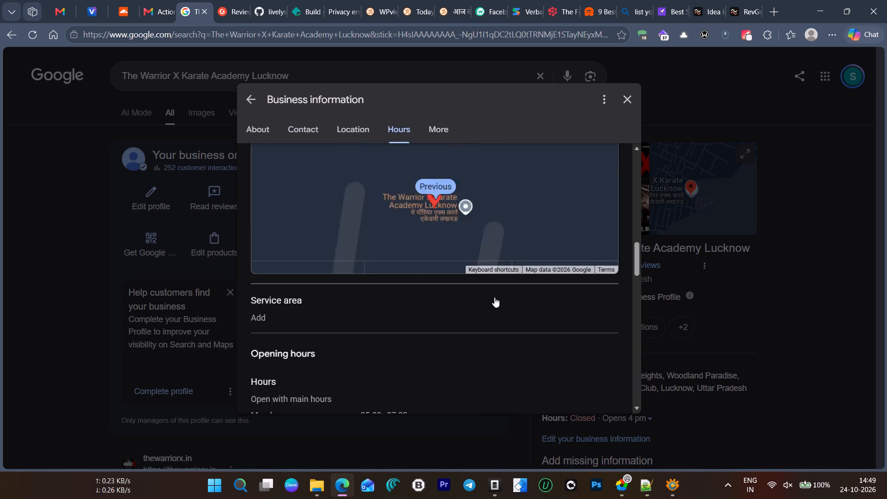
{"action": "scroll", "coordinate": [494, 297], "scroll_direction": "up", "scroll_amount": 3}
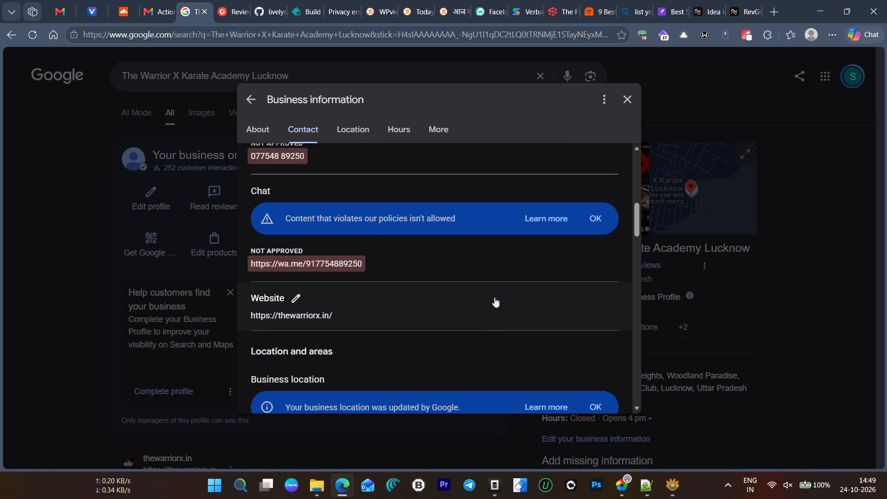
{"action": "scroll", "coordinate": [494, 297], "scroll_direction": "up", "scroll_amount": 1}
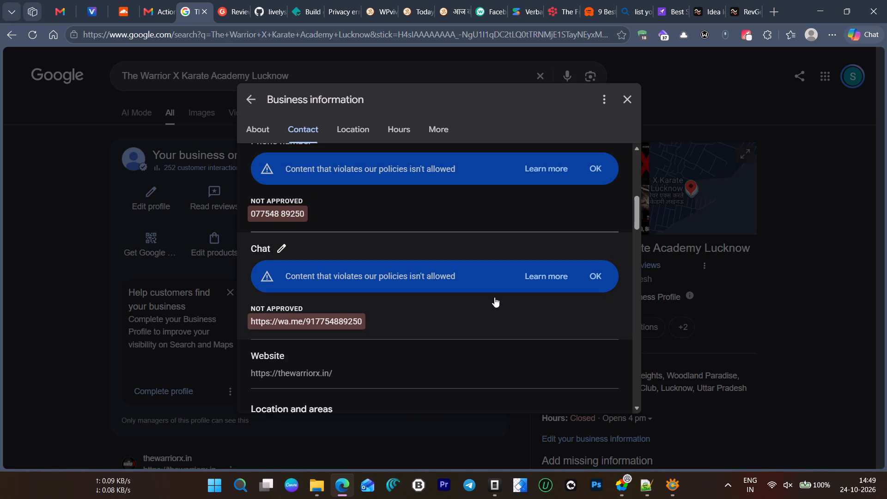